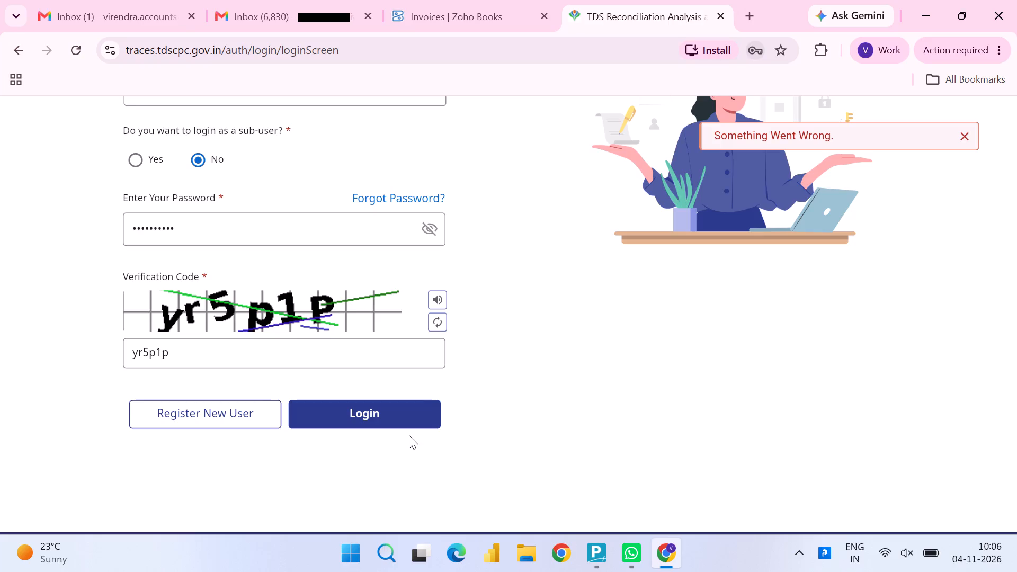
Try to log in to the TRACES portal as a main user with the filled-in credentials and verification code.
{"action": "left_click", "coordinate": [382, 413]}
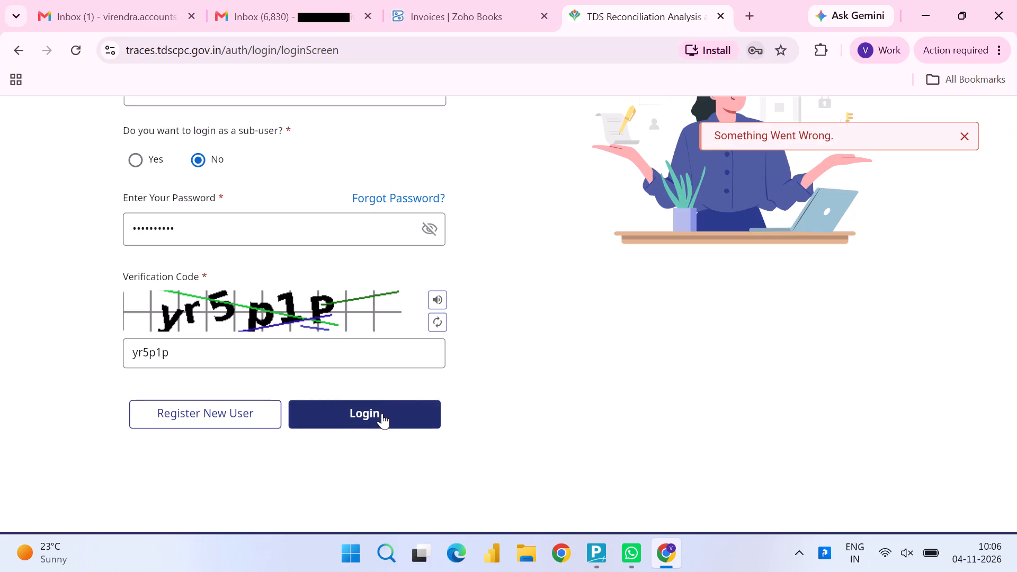
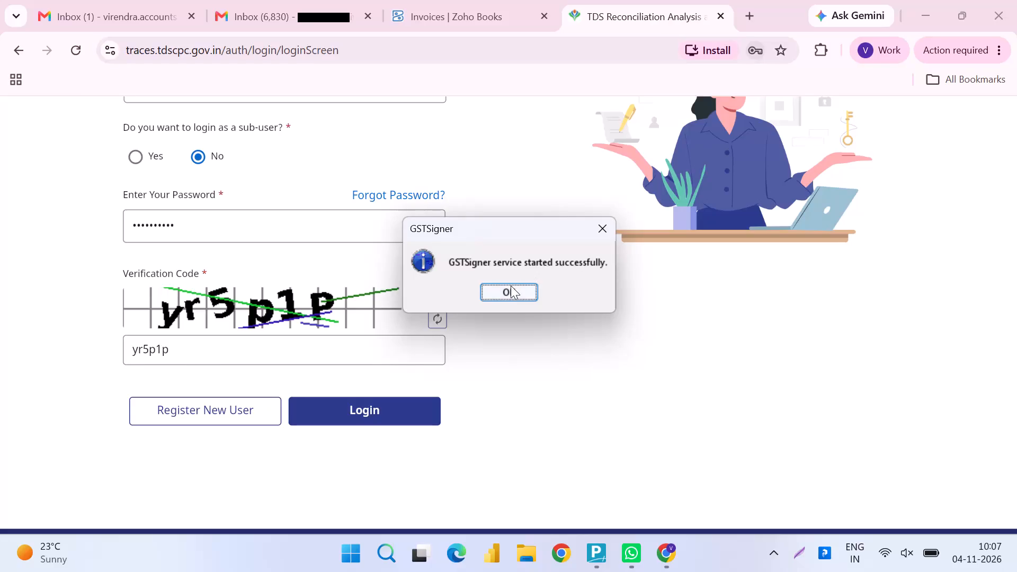
Dismiss the GSTSigner service message.
{"action": "left_click", "coordinate": [511, 285]}
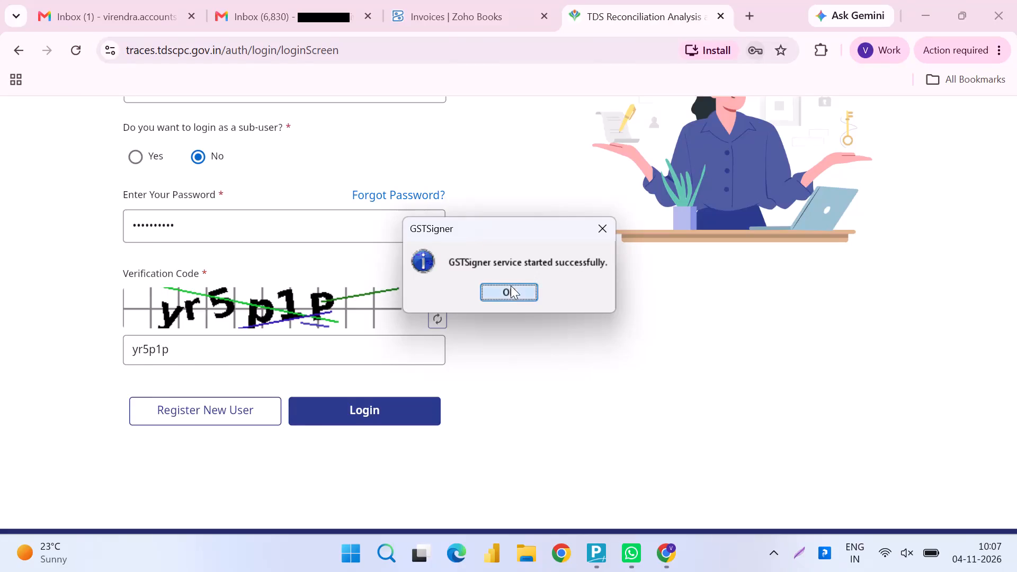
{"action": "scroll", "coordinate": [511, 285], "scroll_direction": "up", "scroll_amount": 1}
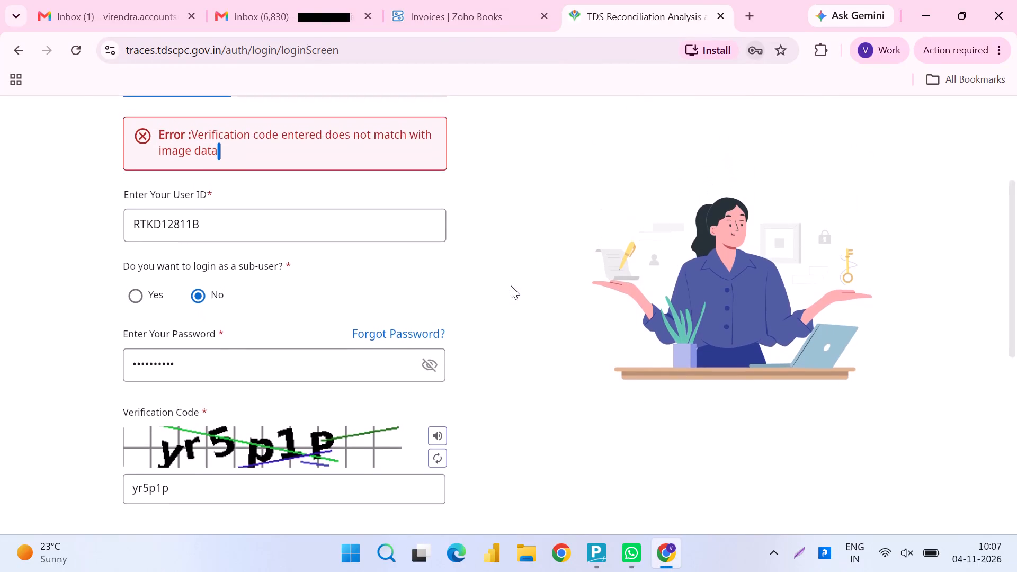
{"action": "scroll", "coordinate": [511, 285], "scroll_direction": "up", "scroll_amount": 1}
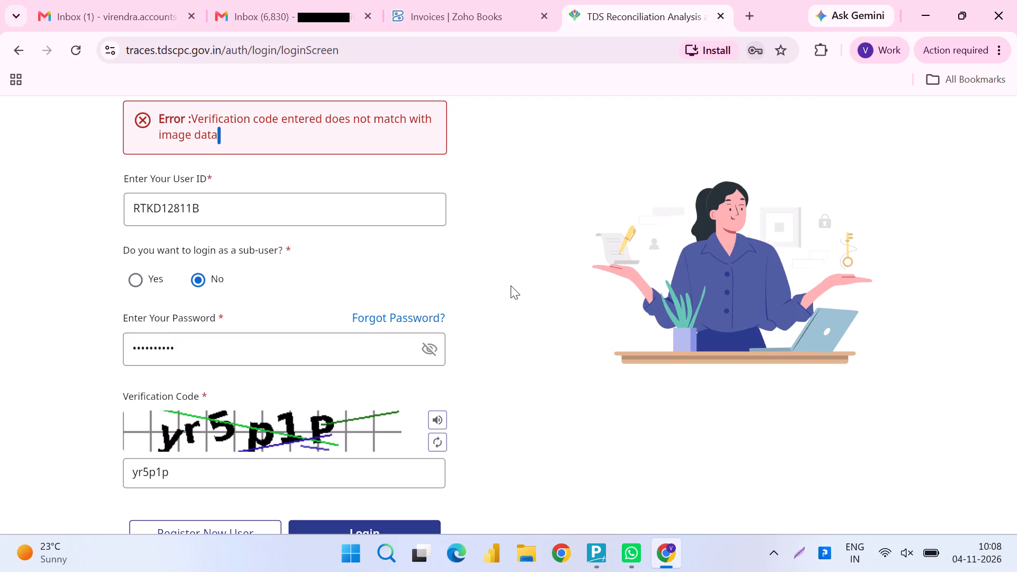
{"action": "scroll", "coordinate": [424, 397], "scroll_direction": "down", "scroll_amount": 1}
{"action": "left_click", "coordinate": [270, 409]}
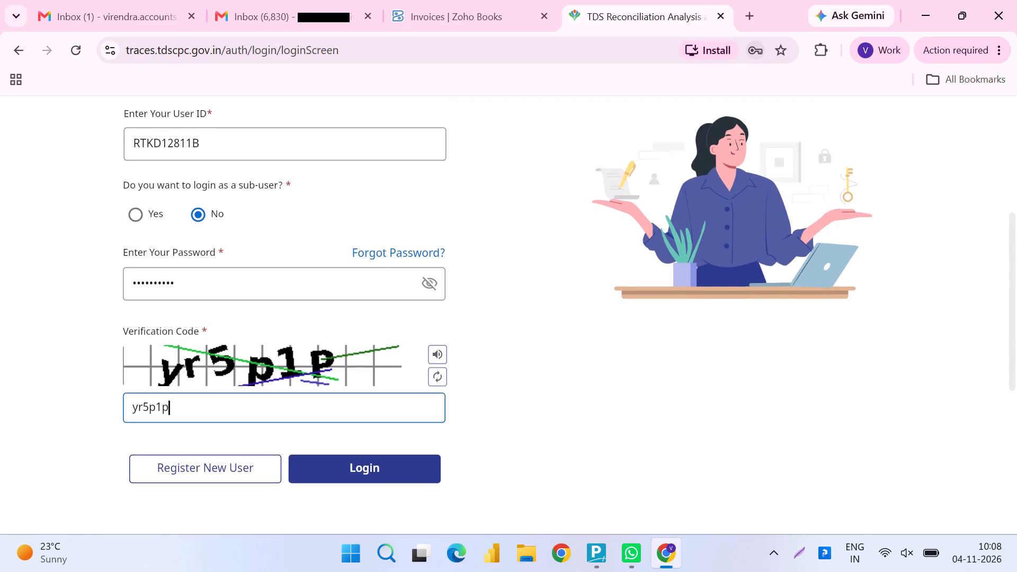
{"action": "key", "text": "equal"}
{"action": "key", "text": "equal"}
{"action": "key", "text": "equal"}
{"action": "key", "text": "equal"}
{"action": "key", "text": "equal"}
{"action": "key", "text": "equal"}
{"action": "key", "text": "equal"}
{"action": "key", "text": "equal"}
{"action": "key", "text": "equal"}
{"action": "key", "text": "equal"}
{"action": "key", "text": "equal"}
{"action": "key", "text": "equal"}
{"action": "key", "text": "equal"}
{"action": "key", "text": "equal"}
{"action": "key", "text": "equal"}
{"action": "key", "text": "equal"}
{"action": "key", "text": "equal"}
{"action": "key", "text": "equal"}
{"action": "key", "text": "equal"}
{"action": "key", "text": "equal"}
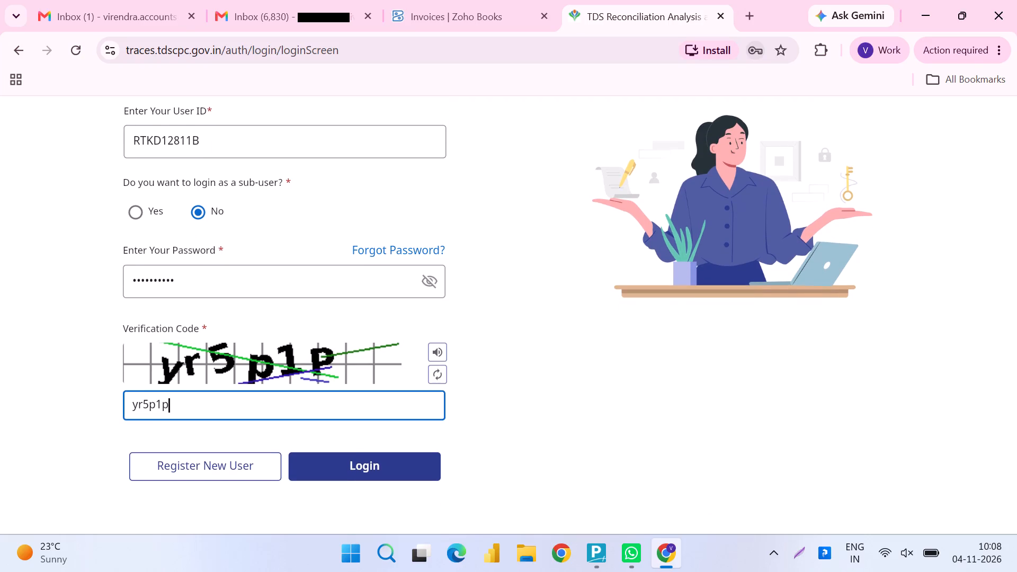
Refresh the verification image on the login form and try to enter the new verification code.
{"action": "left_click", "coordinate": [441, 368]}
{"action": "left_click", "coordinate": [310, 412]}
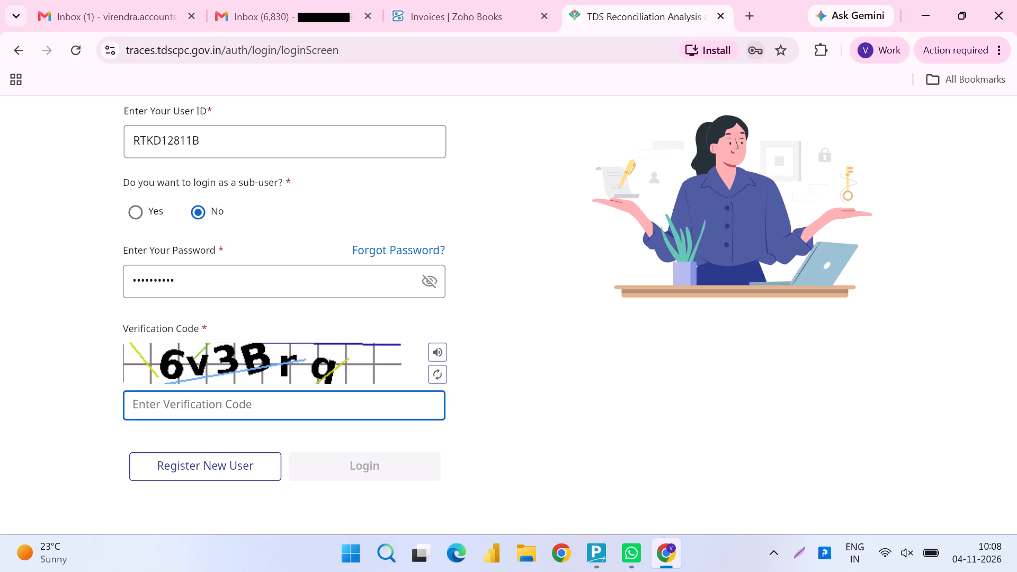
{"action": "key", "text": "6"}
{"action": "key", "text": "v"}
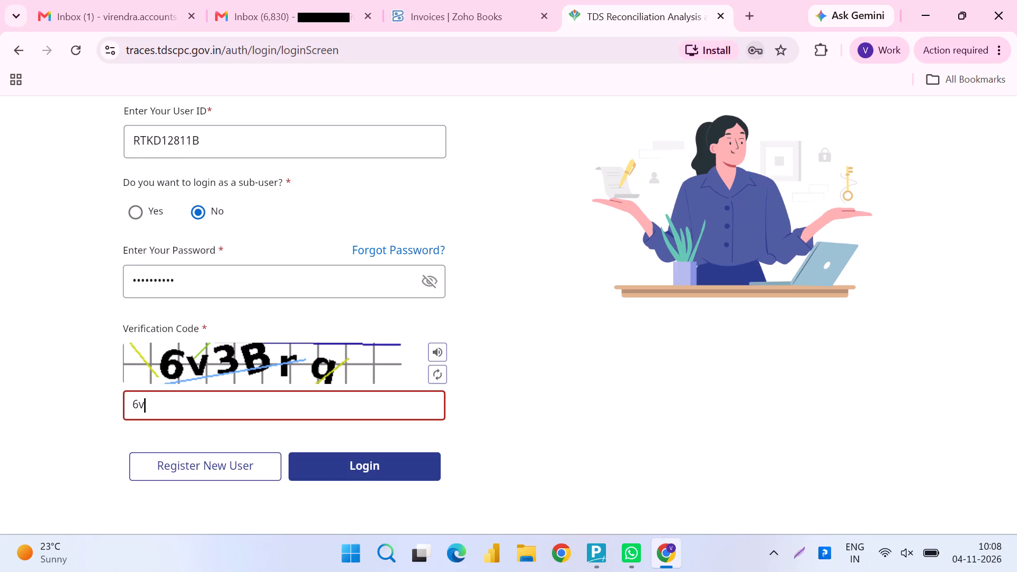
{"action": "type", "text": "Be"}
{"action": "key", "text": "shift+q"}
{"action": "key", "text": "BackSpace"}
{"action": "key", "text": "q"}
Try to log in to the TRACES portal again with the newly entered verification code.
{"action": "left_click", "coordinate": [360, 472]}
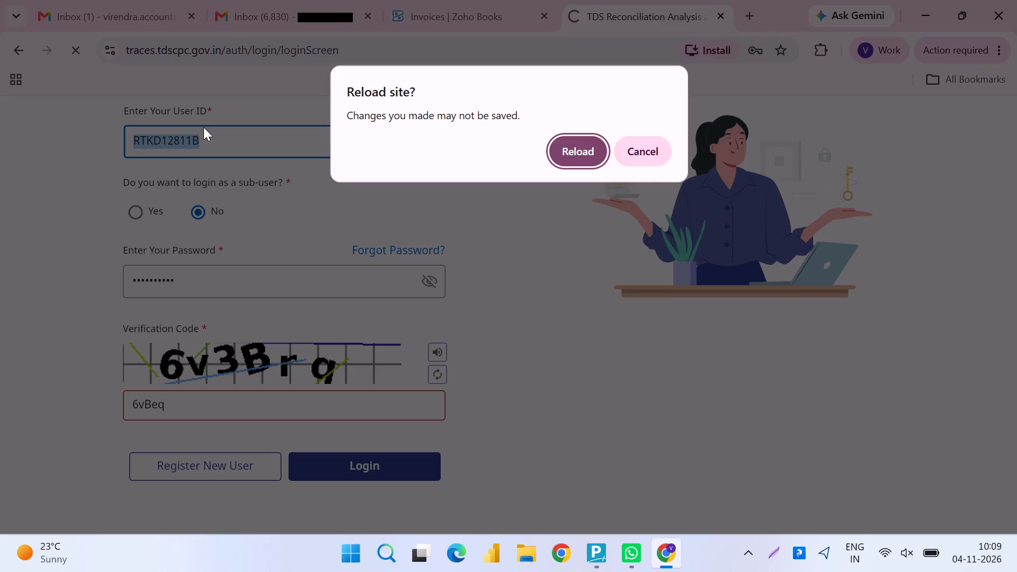
Reload the TRACES login page, discarding the filled-in form entries.
{"action": "key", "text": "Return"}
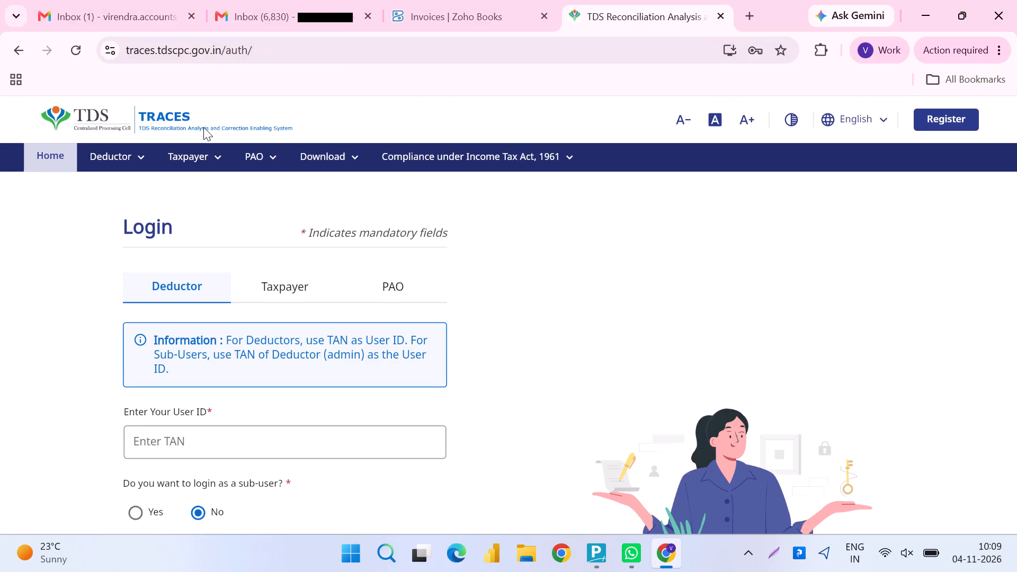
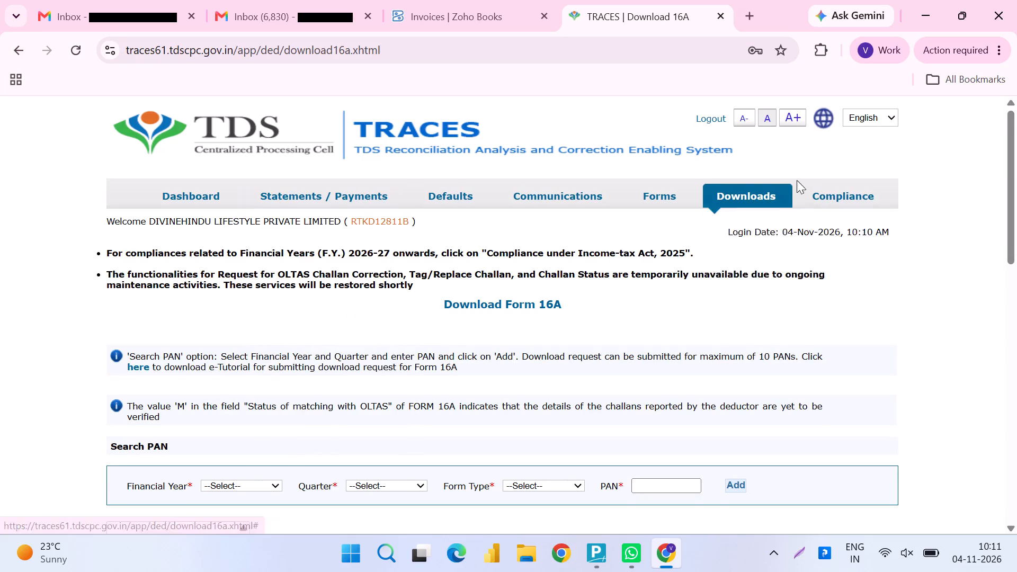
Open the list of files requested for download and set it to view all requests.
{"action": "left_click", "coordinate": [741, 219]}
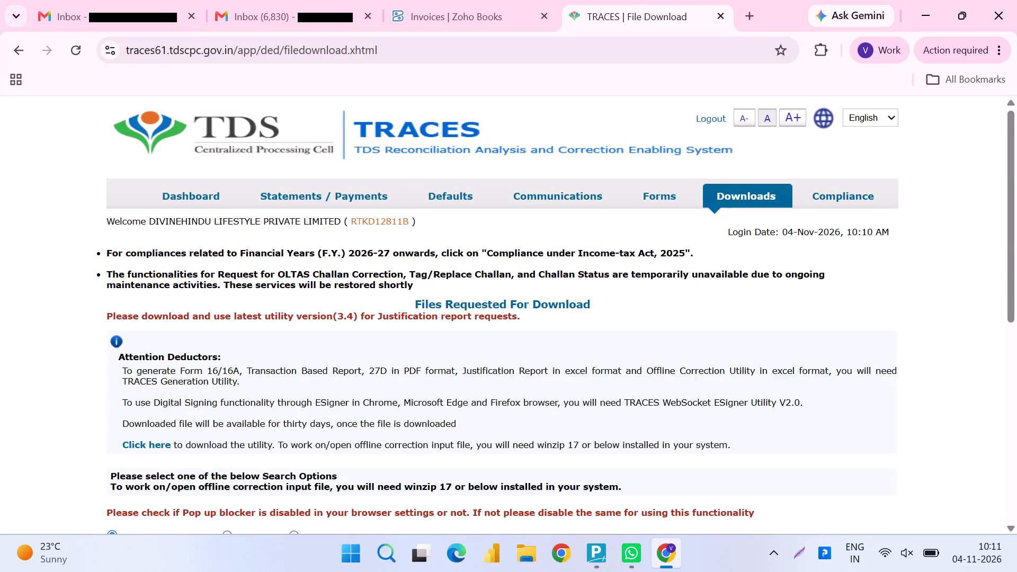
{"action": "scroll", "coordinate": [608, 276], "scroll_direction": "down", "scroll_amount": 4}
{"action": "left_click", "coordinate": [295, 252]}
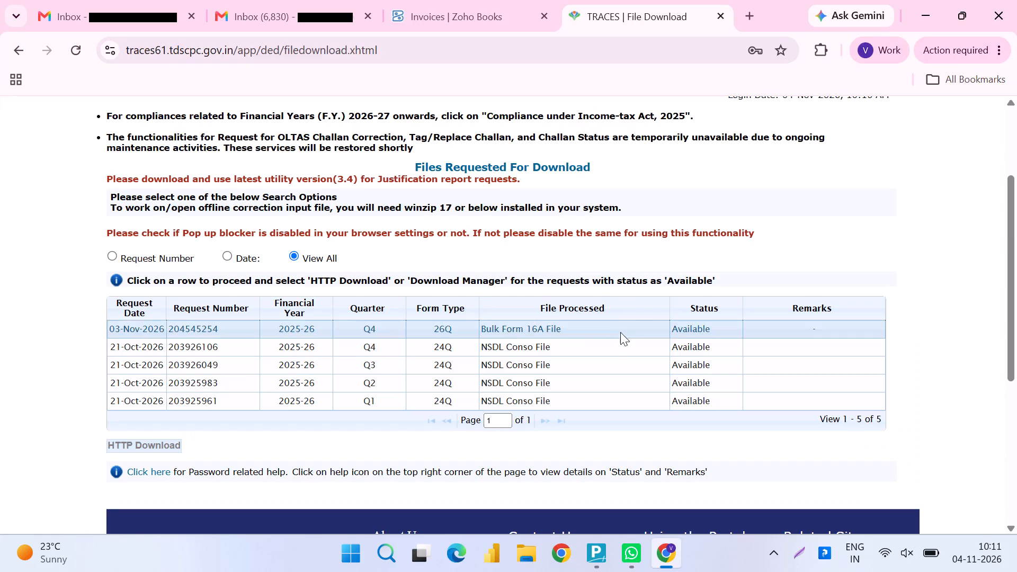
Download the Bulk Form 16A File for form type 26Q, Q4 of financial year 2025-26, via HTTP Download.
{"action": "left_click", "coordinate": [550, 329]}
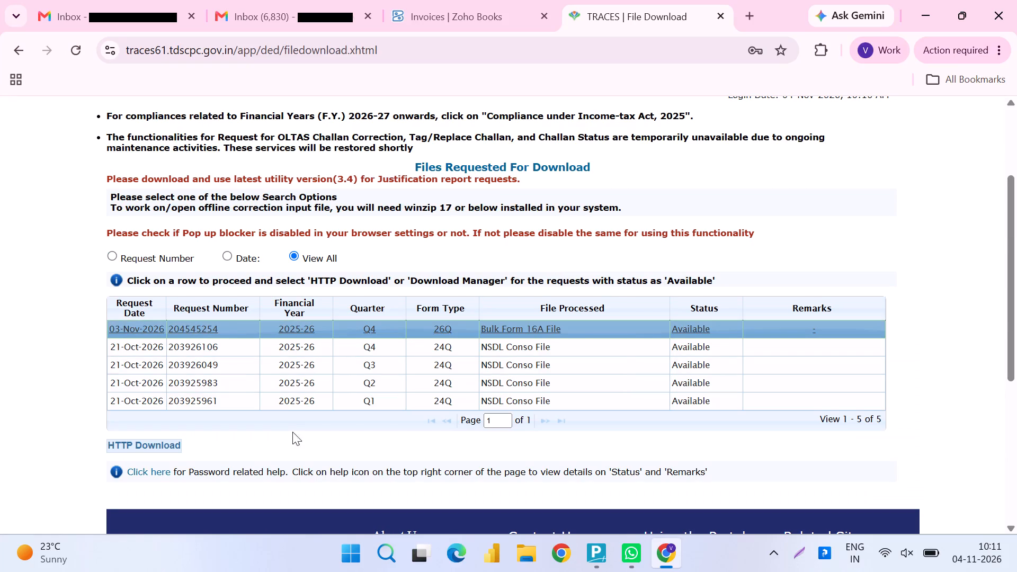
{"action": "left_click", "coordinate": [159, 442]}
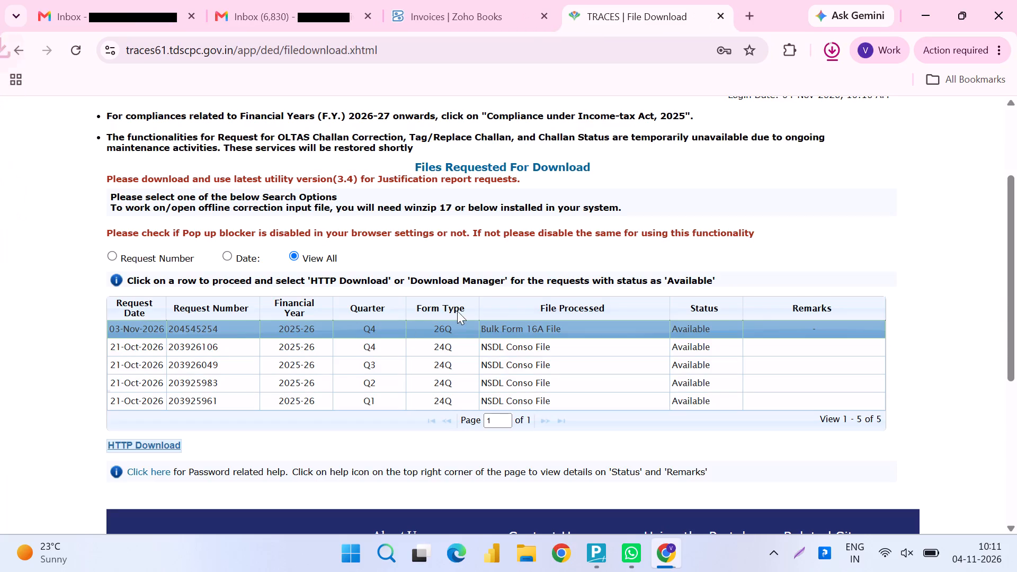
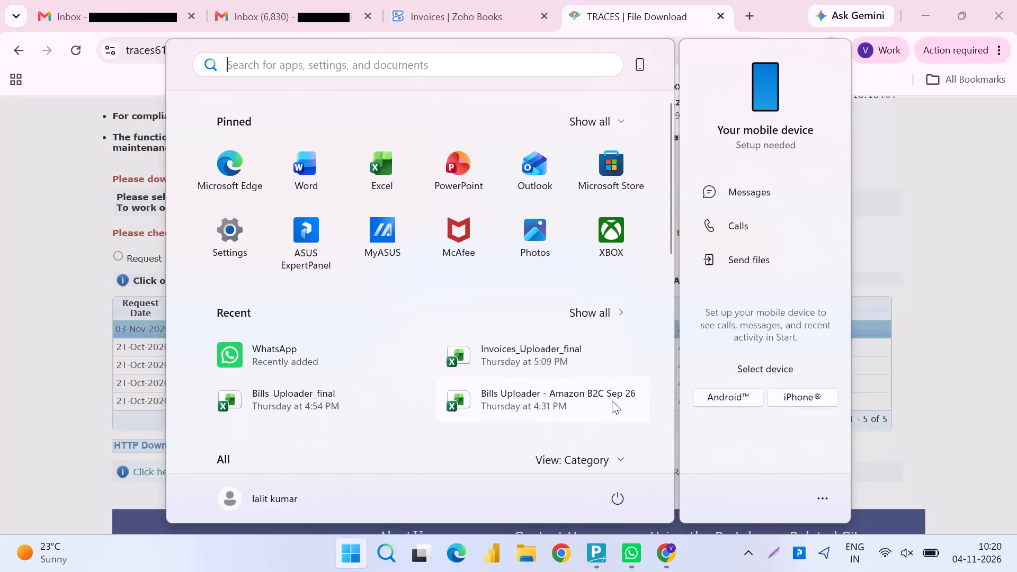
Return to the TRACES file download page and dismiss the session expiration warning.
{"action": "key", "text": "Escape"}
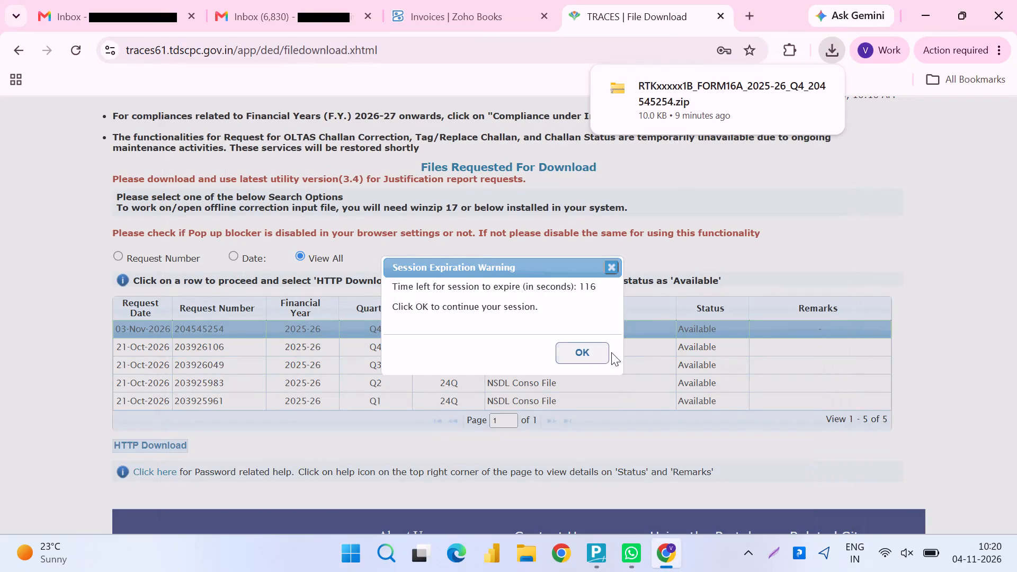
{"action": "left_click", "coordinate": [609, 262]}
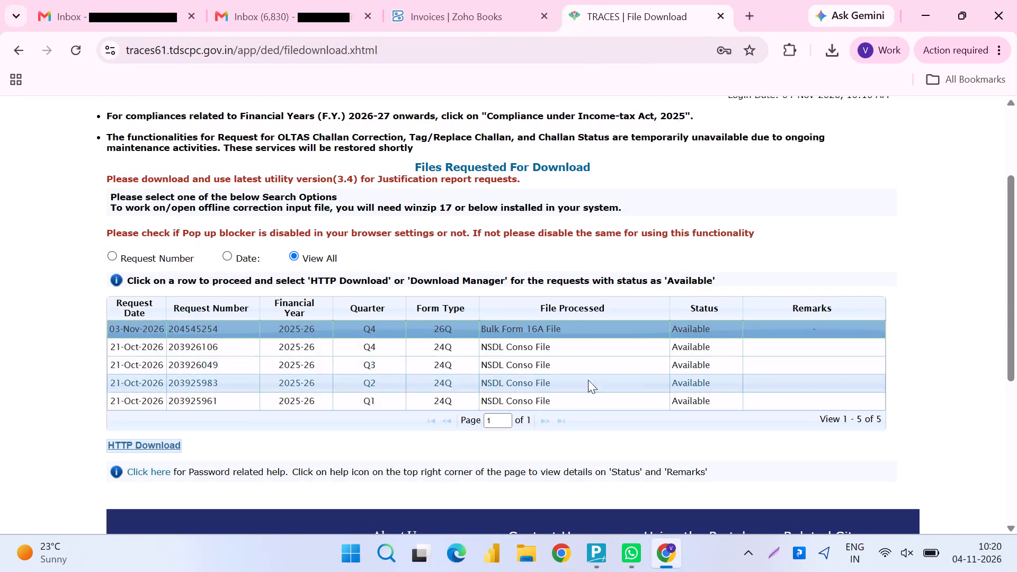
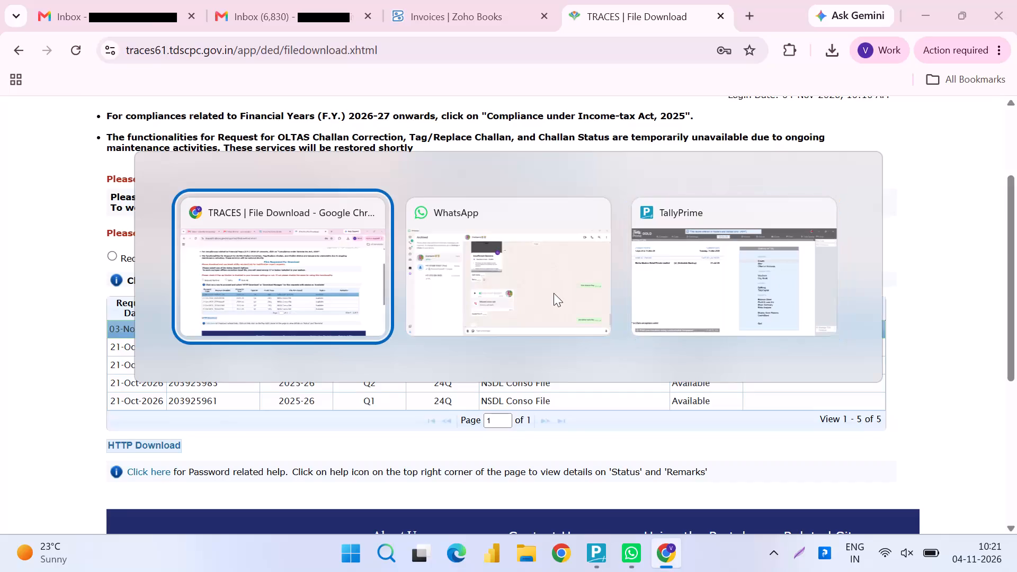
Open the downloaded FORM16A 2025-26 Q4 archive from the browser's downloads to check its contents, and close it.
{"action": "key", "text": "alt+Tab"}
{"action": "key", "text": "alt+Tab"}
{"action": "key", "text": "alt+Tab"}
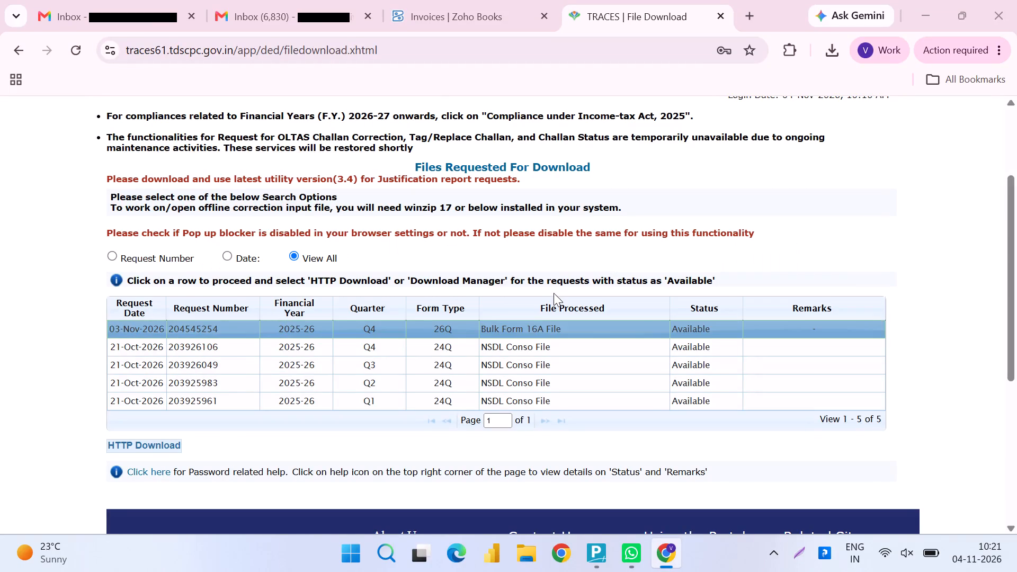
{"action": "left_click", "coordinate": [830, 52]}
{"action": "left_click", "coordinate": [671, 133]}
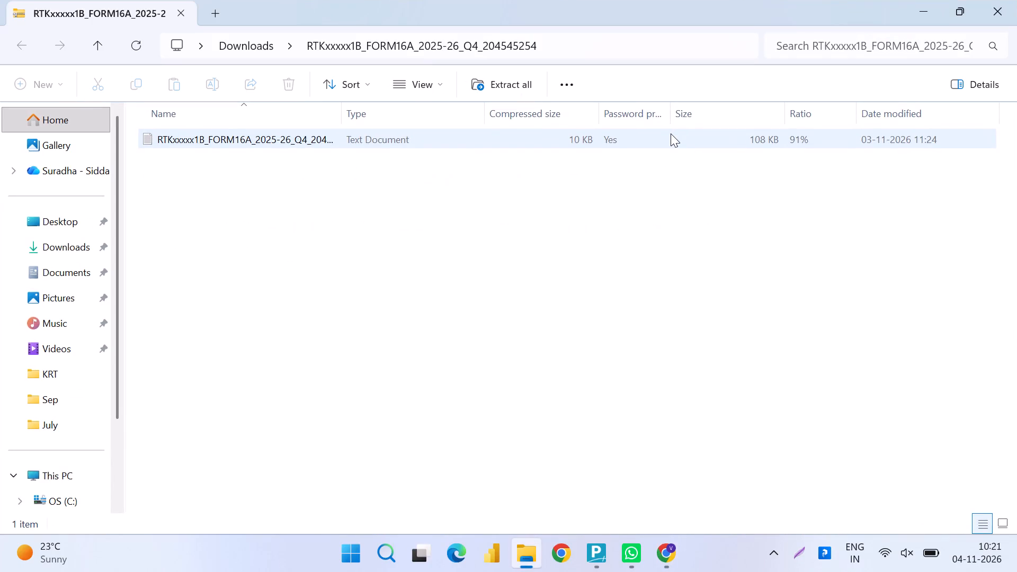
{"action": "key", "text": "alt+F4"}
Minimize all open windows to show the desktop.
{"action": "left_click", "coordinate": [671, 133]}
{"action": "key", "text": "super+d"}
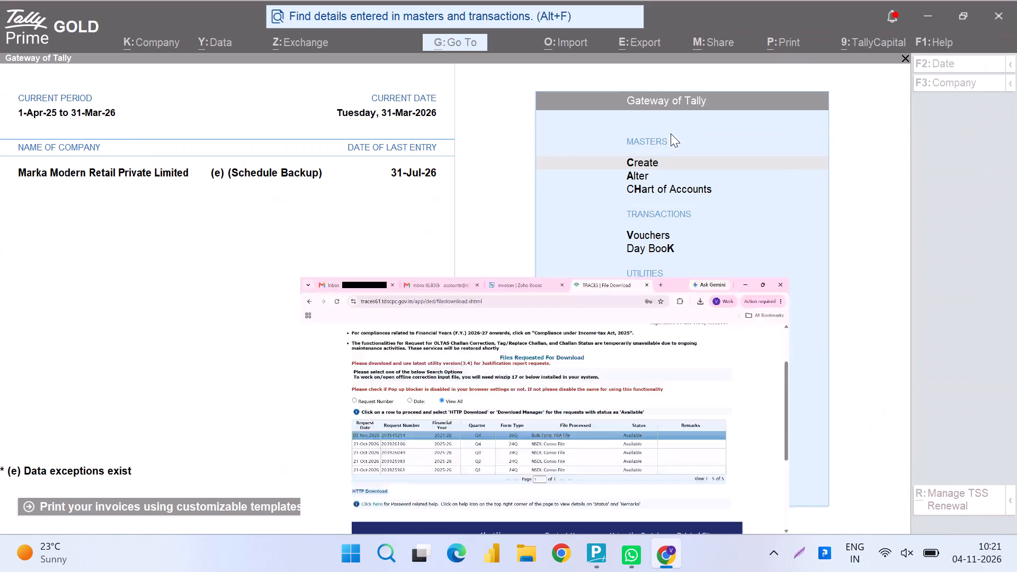
Restore the open windows so the TRACES file download page is in front again.
{"action": "key", "text": "super+d"}
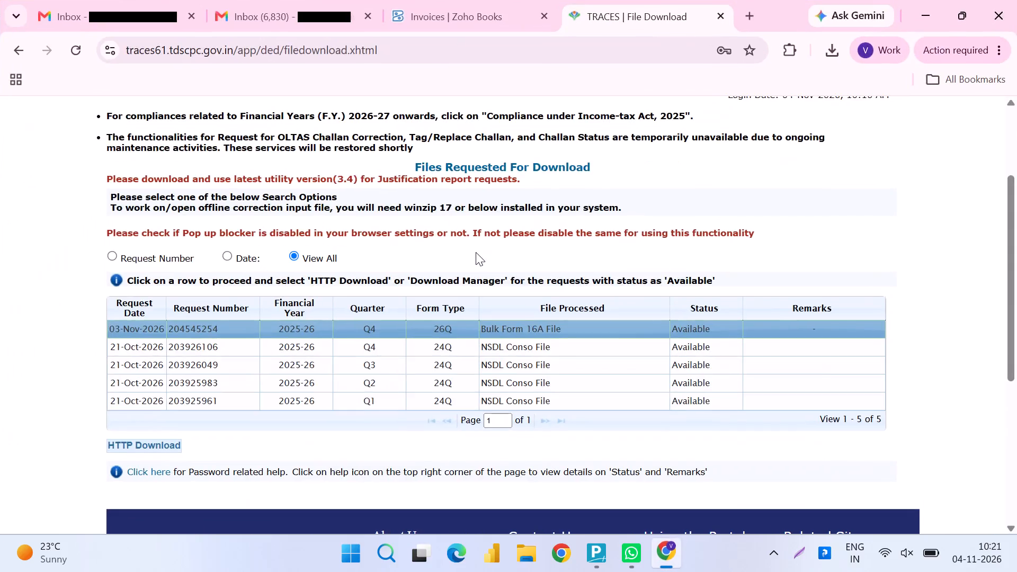
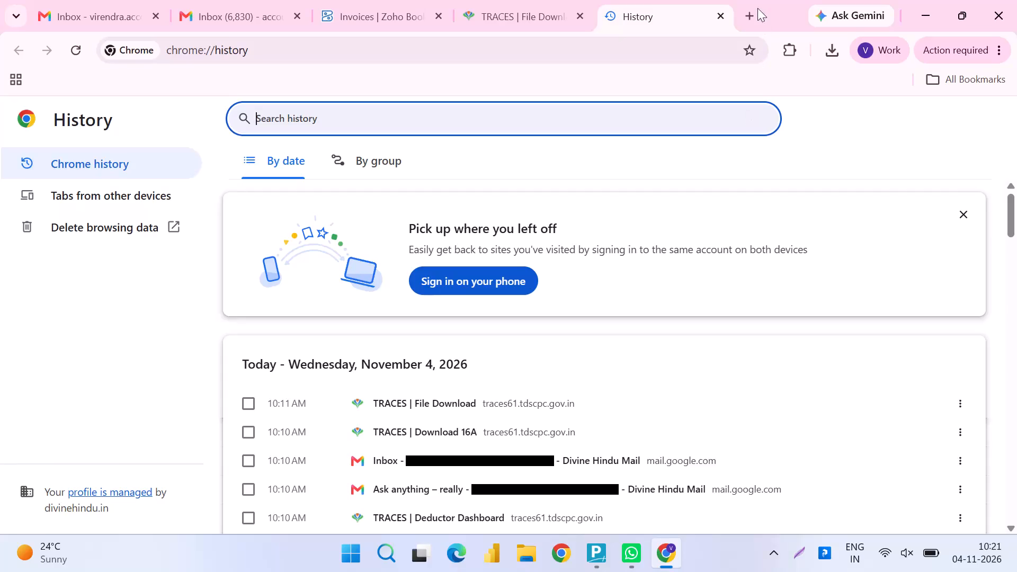
Close the history page and show the downloaded 2025-26 Q4 Form 16A zip in its folder from the download history.
{"action": "left_click", "coordinate": [717, 15]}
{"action": "key", "text": "ctrl+j"}
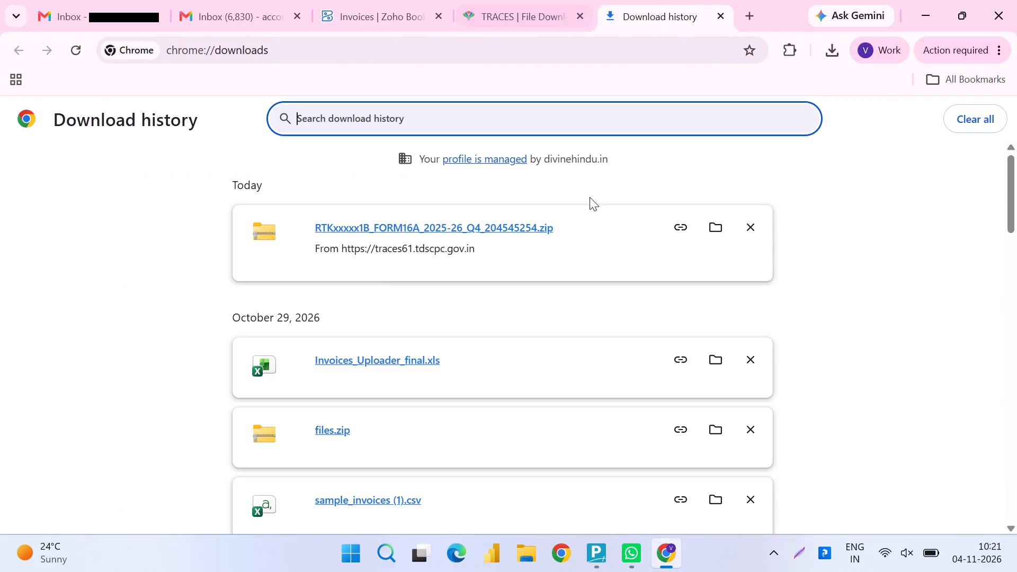
{"action": "left_click", "coordinate": [720, 236]}
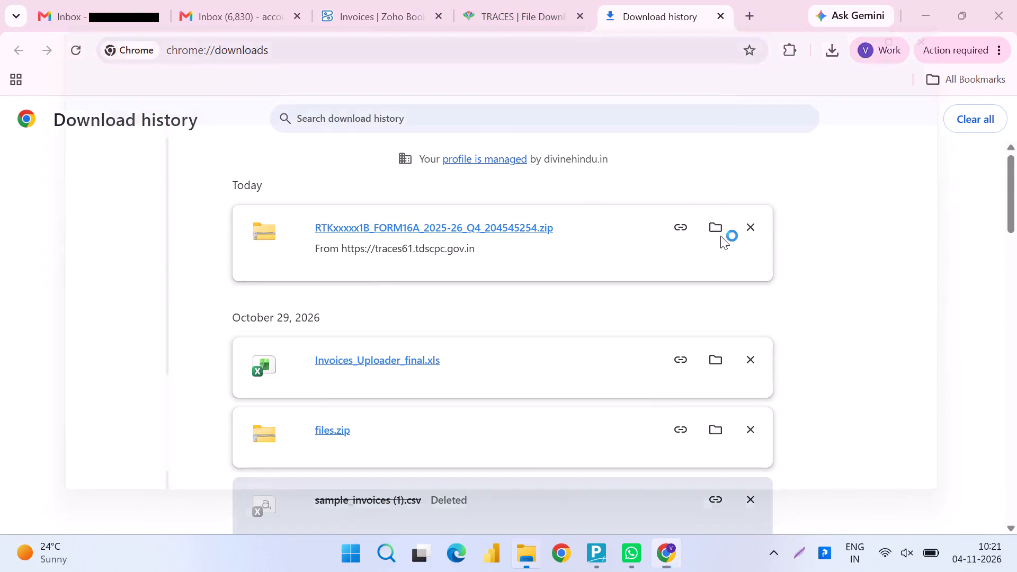
Move the 2025-26 Q4 Form 16A zip file from the Downloads folder to the desktop.
{"action": "key", "text": "ctrl+z"}
{"action": "key", "text": "ctrl+z"}
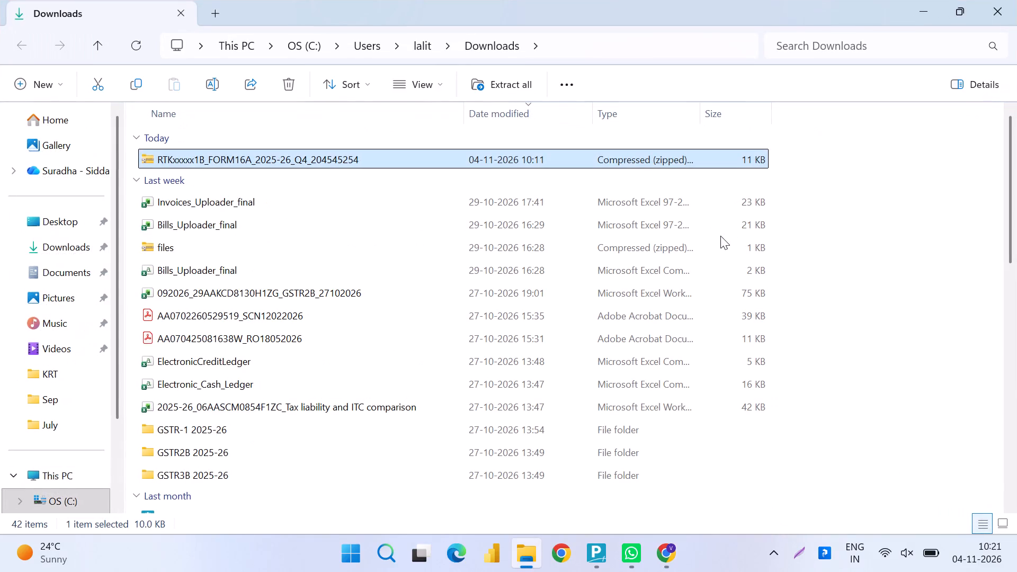
{"action": "key", "text": "ctrl+x"}
{"action": "type", "text": "ds"}
{"action": "key", "text": "super+d"}
{"action": "key", "text": "ctrl+v"}
{"action": "left_click", "coordinate": [324, 381]}
{"action": "key", "text": "alt+Tab"}
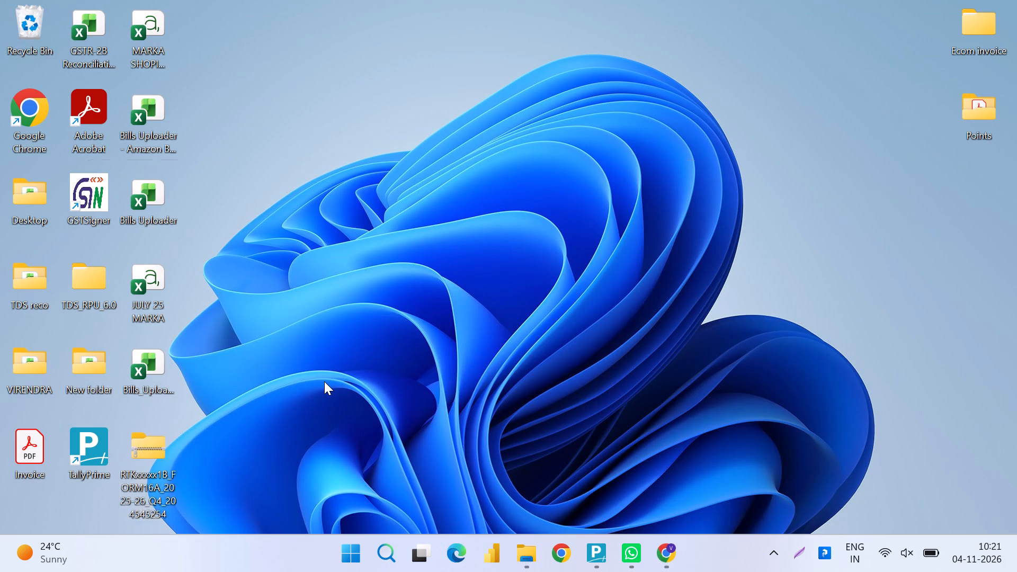
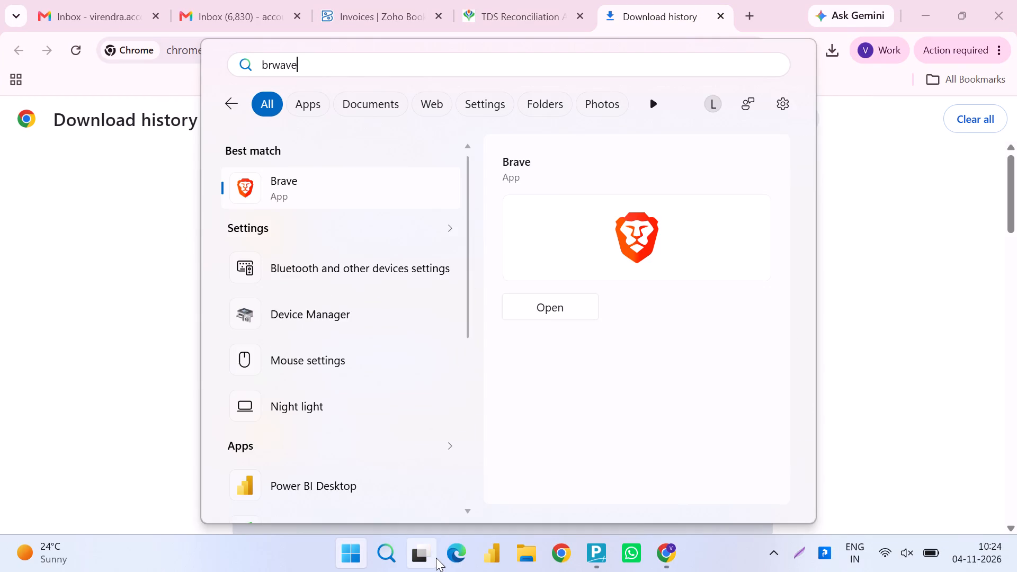
Correct the misspelled system search so it finds Brave, and launch the Brave browser.
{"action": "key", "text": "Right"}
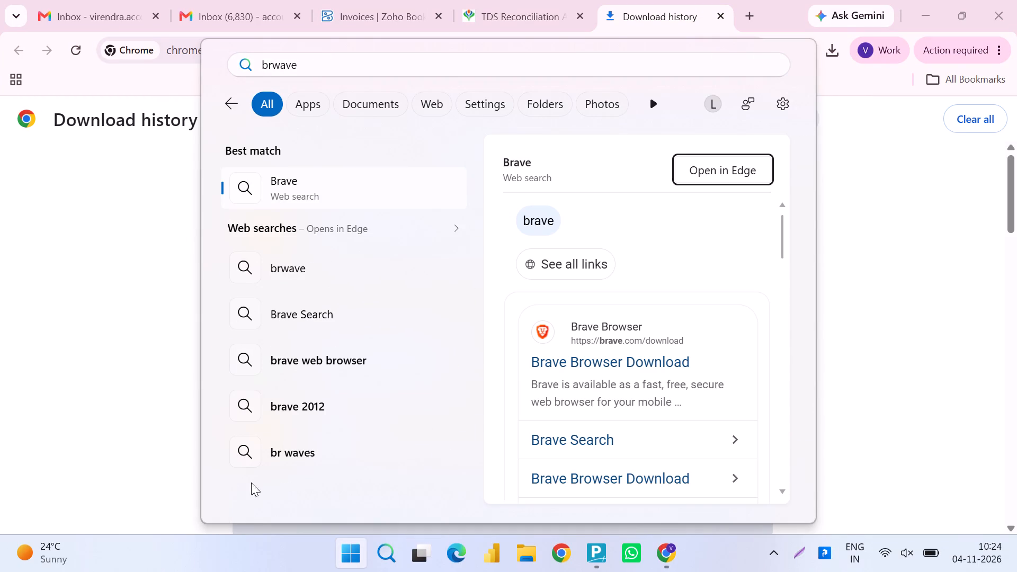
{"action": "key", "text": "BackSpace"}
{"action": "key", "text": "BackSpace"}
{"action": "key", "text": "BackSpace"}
{"action": "left_click", "coordinate": [331, 64]}
{"action": "key", "text": "BackSpace"}
{"action": "key", "text": "BackSpace"}
{"action": "key", "text": "BackSpace"}
{"action": "key", "text": "BackSpace"}
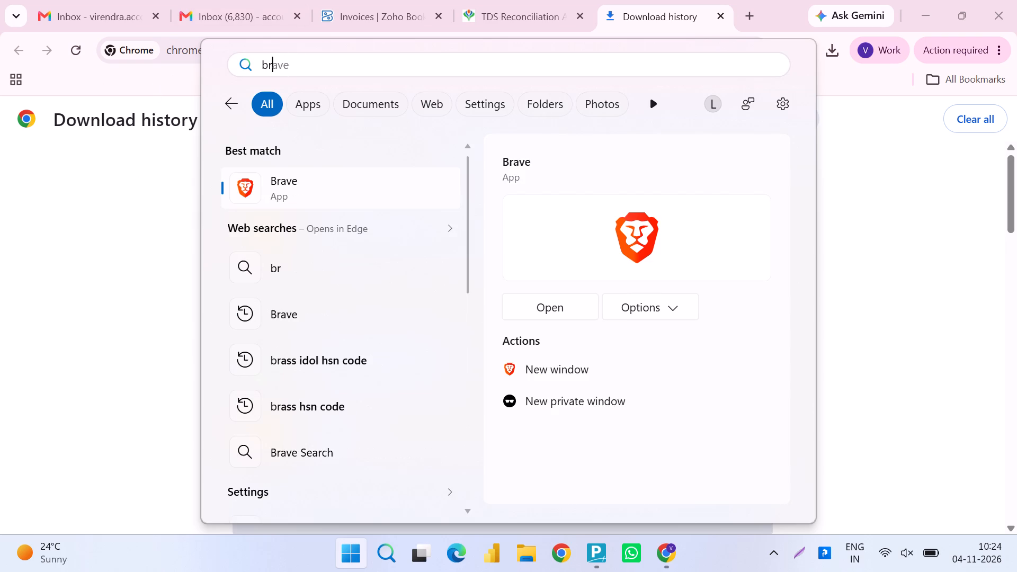
{"action": "key", "text": "Right"}
{"action": "key", "text": "Return"}
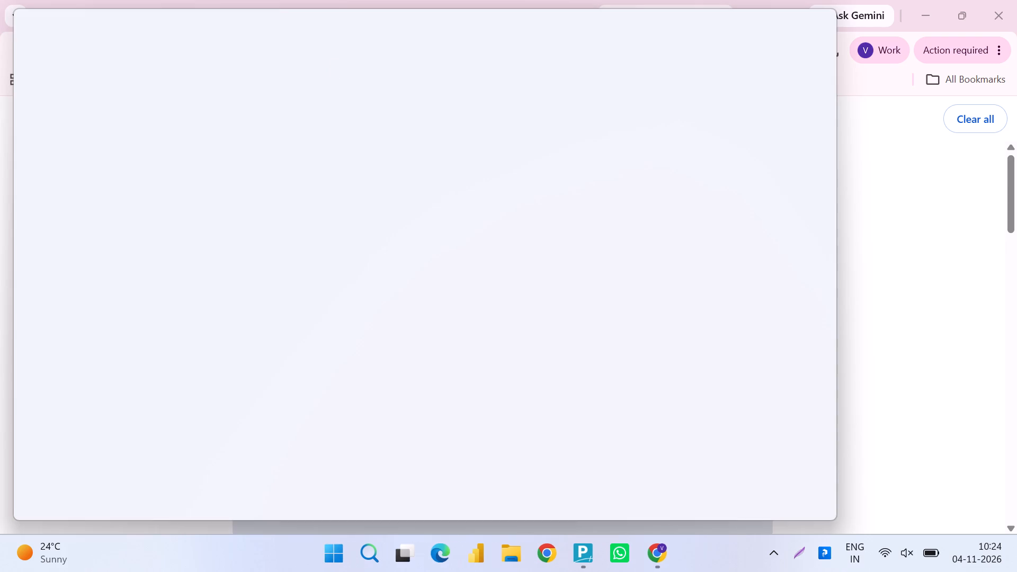
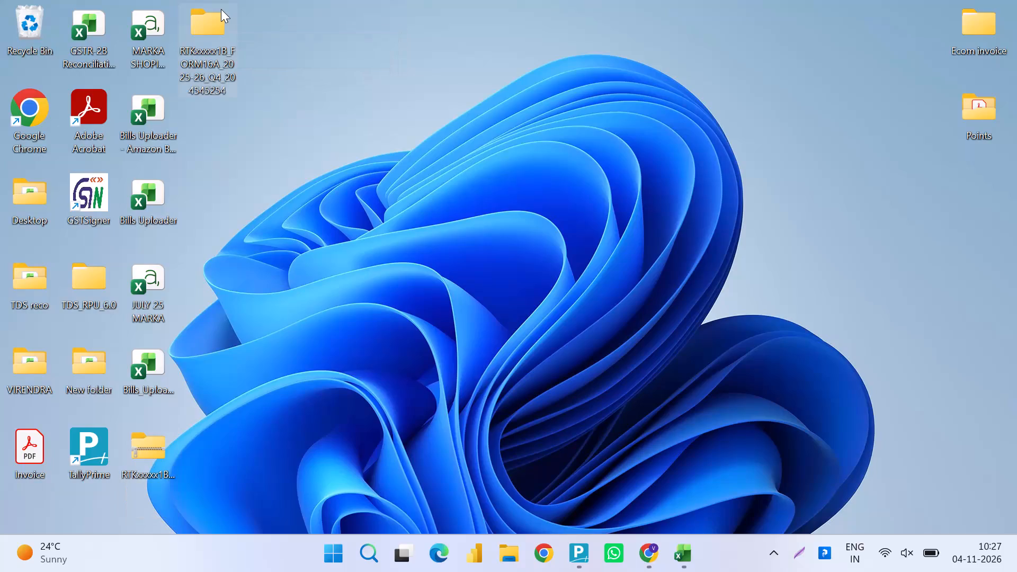
Switch from the desktop to the Chrome window with the TDS Reconciliation Analysis page.
{"action": "key", "text": "alt+Tab"}
{"action": "key", "text": "alt+Tab"}
{"action": "key", "text": "alt+Tab"}
{"action": "key", "text": "alt+Tab"}
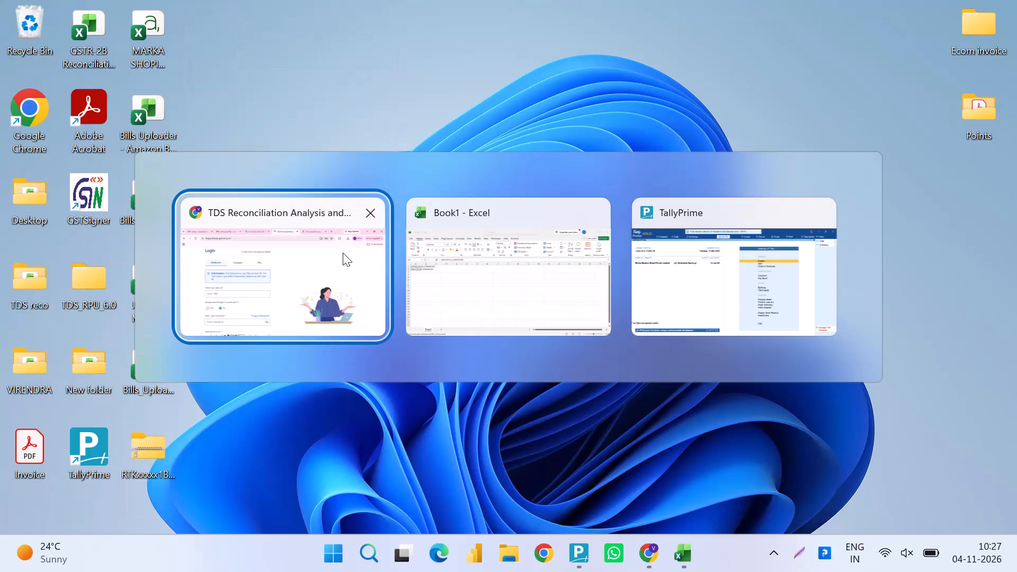
Minimise all open windows to bring the desktop with the Form 16A zip file into view.
{"action": "key", "text": "super+d"}
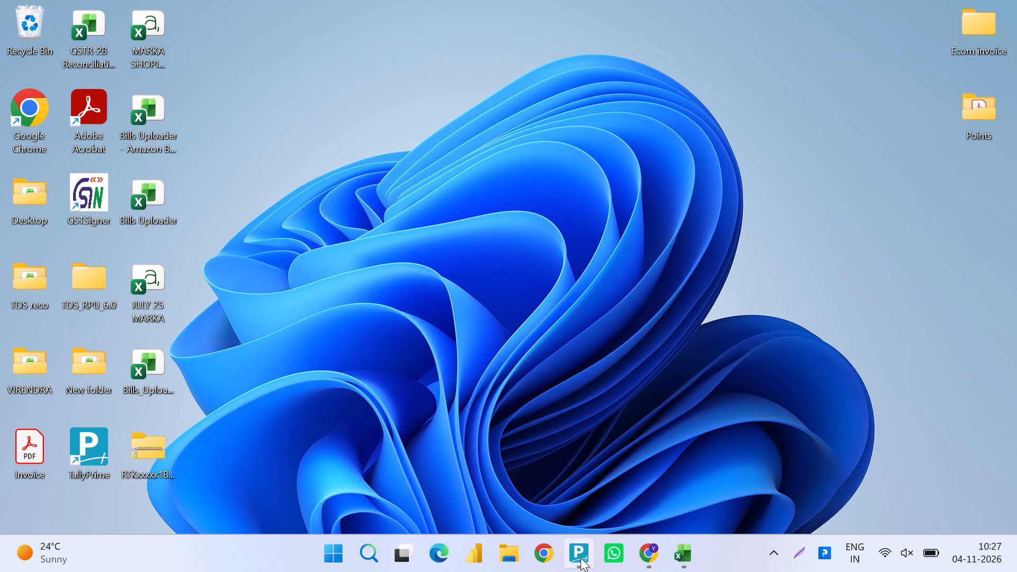
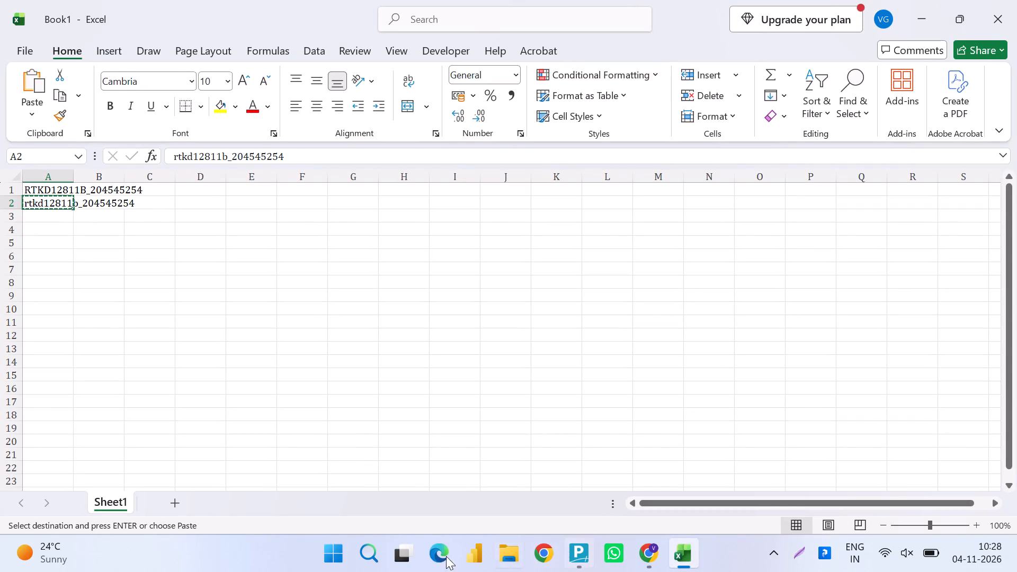
Search the computer's installed apps for the Brave browser.
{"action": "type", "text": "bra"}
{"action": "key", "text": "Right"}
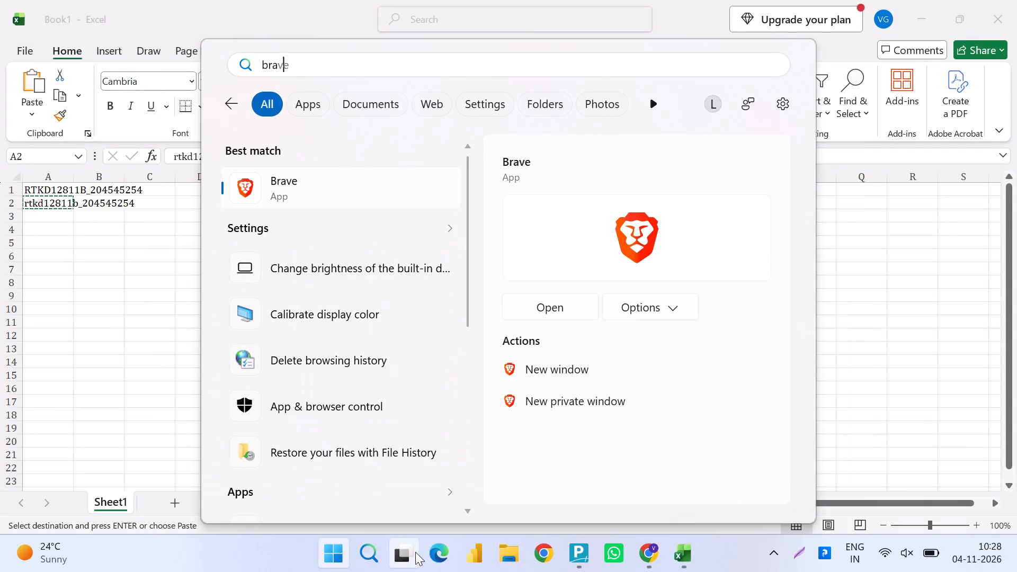
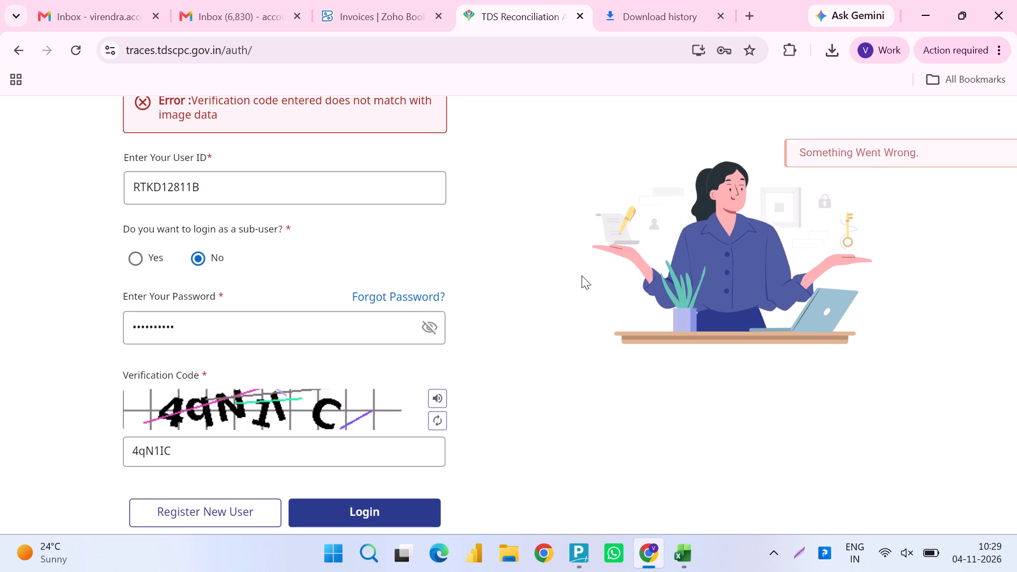
Refresh the verification image, enter the verification code it shows, and log in to TRACES with the filled-in credentials.
{"action": "scroll", "coordinate": [447, 294], "scroll_direction": "down", "scroll_amount": 1}
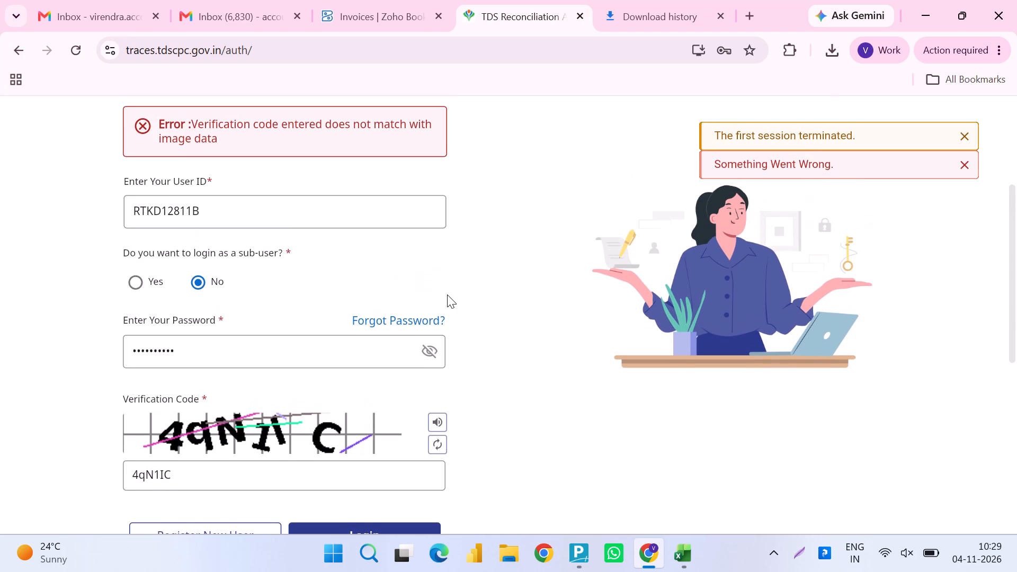
{"action": "scroll", "coordinate": [447, 294], "scroll_direction": "down", "scroll_amount": 1}
{"action": "left_click", "coordinate": [437, 318]}
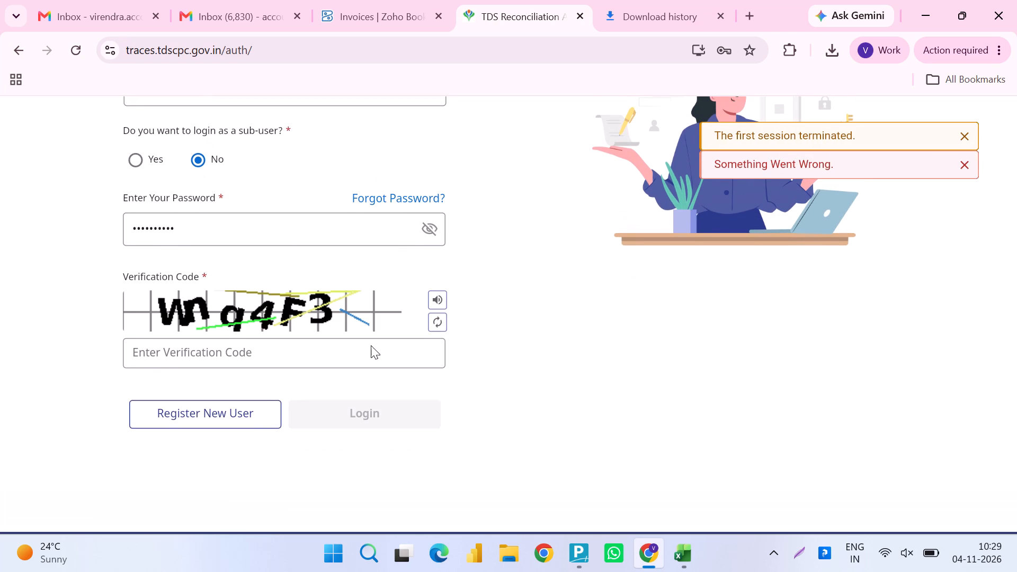
{"action": "left_click", "coordinate": [289, 359]}
{"action": "key", "text": "BackSpace"}
{"action": "key", "text": "BackSpace"}
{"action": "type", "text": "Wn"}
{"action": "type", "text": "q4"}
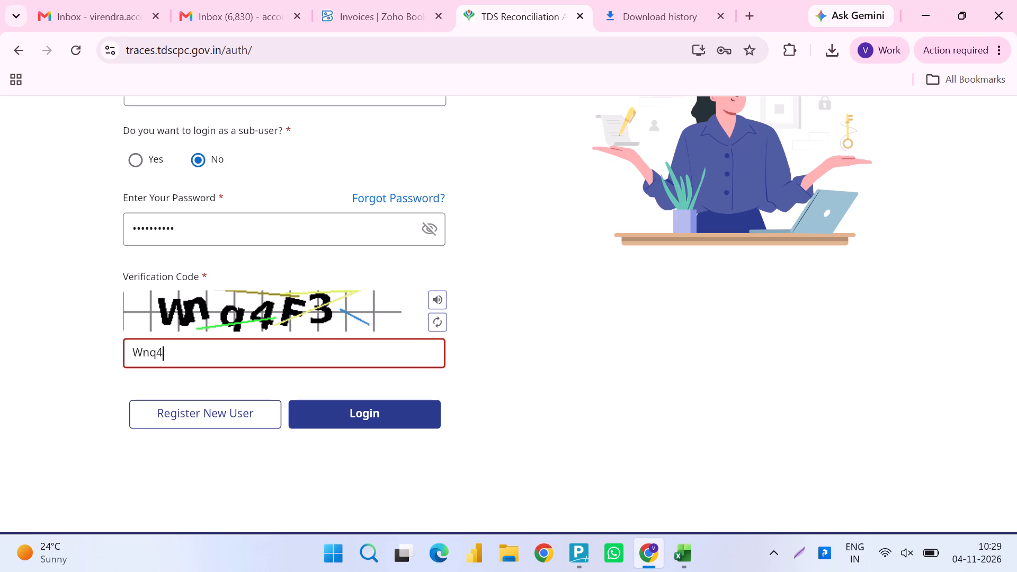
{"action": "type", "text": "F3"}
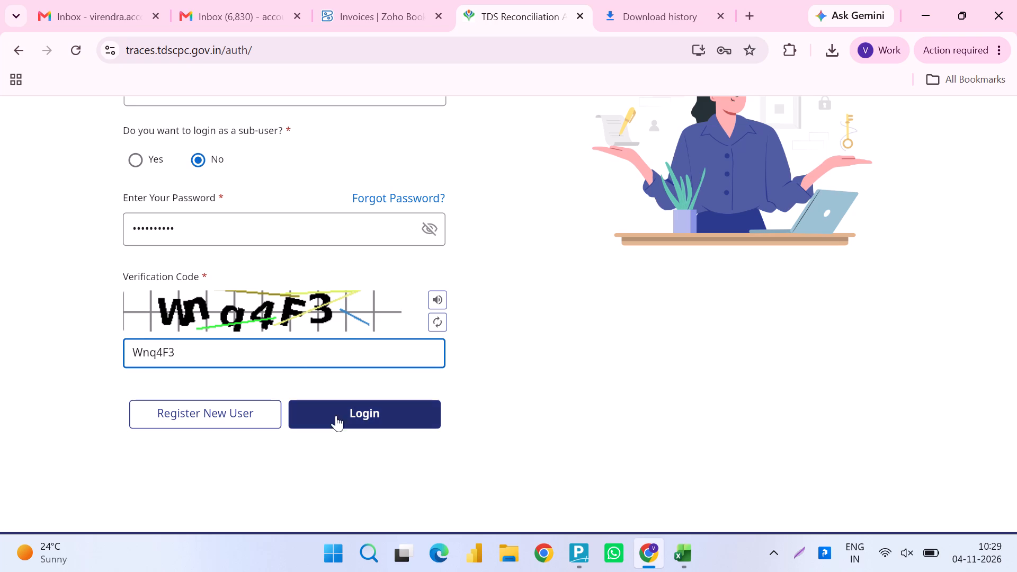
{"action": "left_click", "coordinate": [345, 427]}
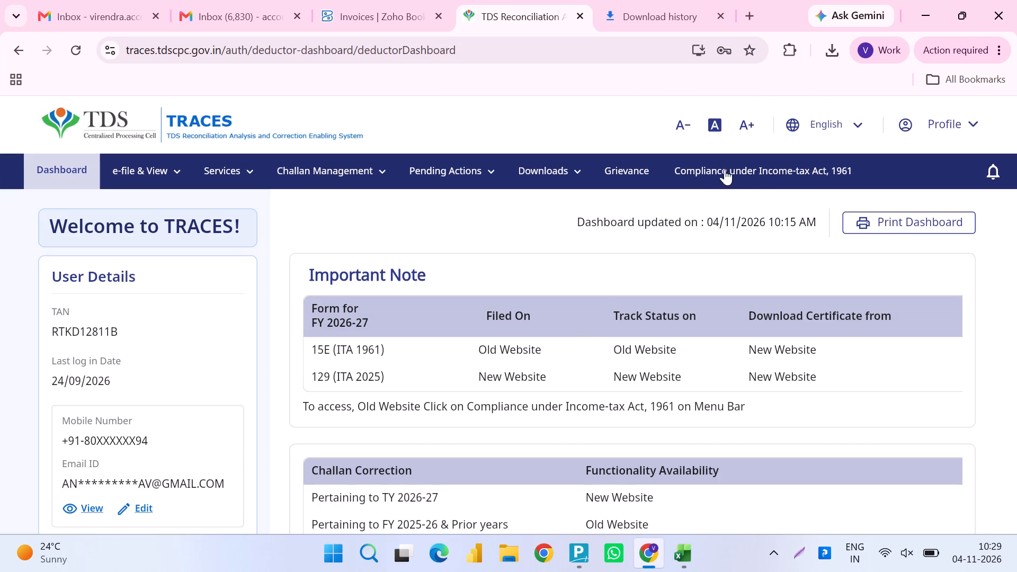
Go to the old TRACES website through Compliance under Income-tax Act, 1961, agreeing to leave the current site.
{"action": "left_click", "coordinate": [737, 165]}
{"action": "left_click", "coordinate": [608, 392]}
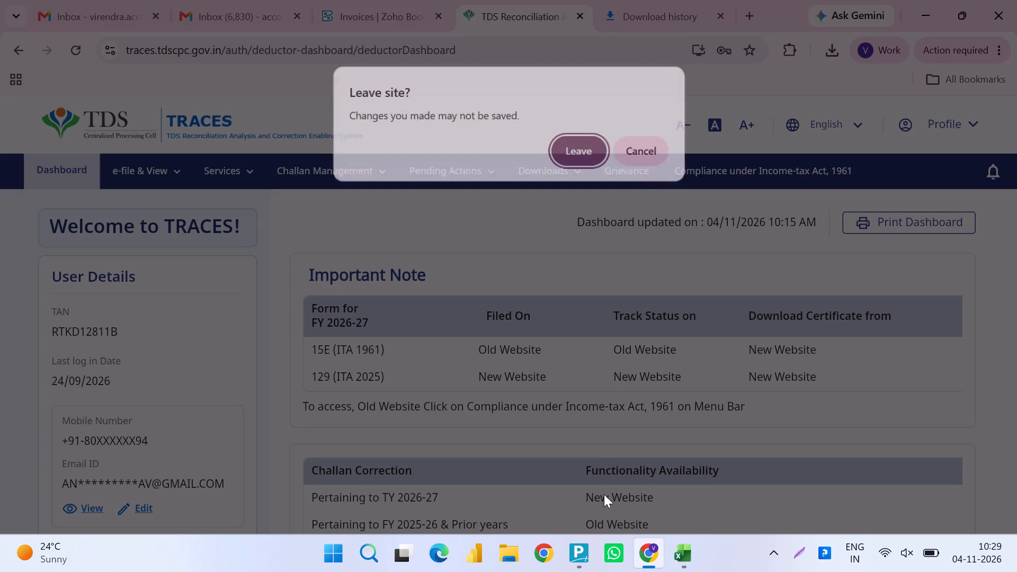
{"action": "left_click", "coordinate": [584, 147]}
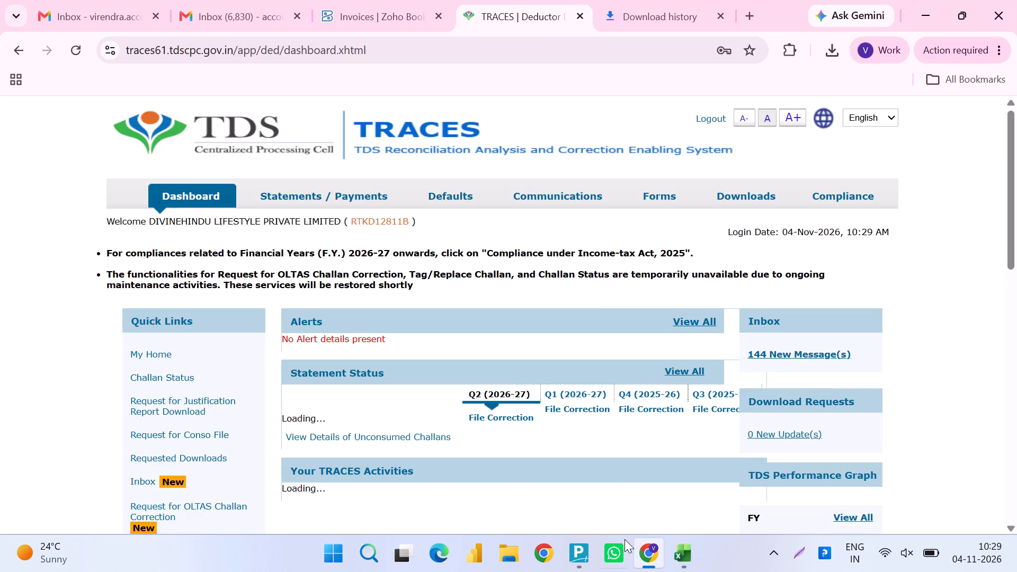
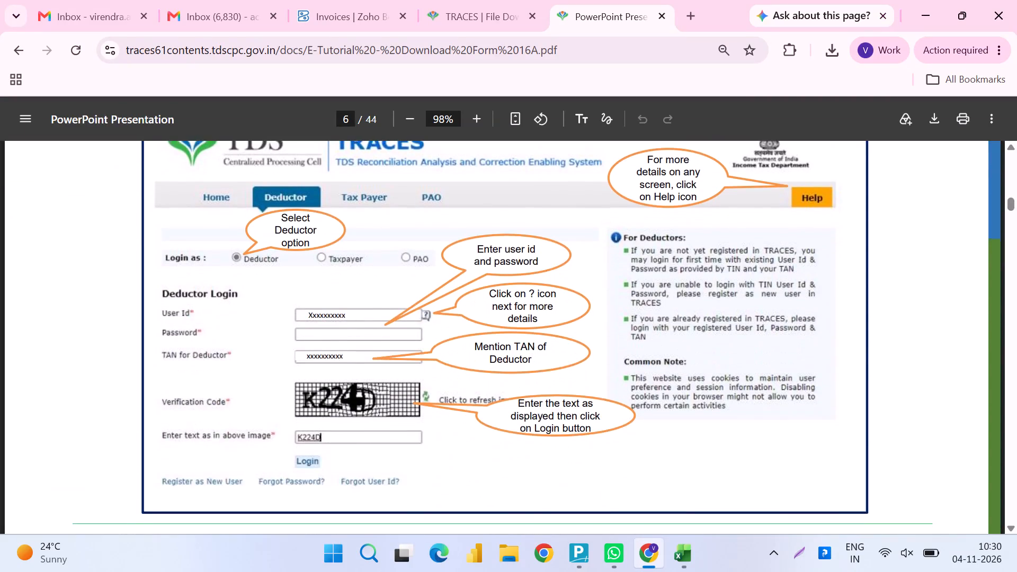
Read through the Download Form 16A e-tutorial, covering the download request, KYC validation and PDF converter utility instructions.
{"action": "scroll", "coordinate": [545, 398], "scroll_direction": "down", "scroll_amount": 5}
{"action": "scroll", "coordinate": [545, 398], "scroll_direction": "up", "scroll_amount": 2}
{"action": "scroll", "coordinate": [545, 398], "scroll_direction": "down", "scroll_amount": 4}
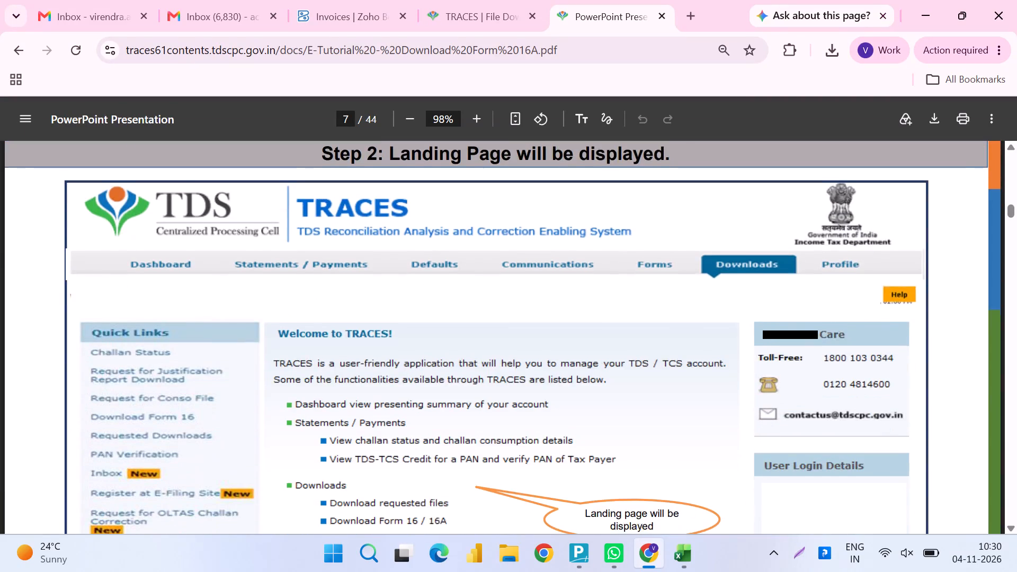
{"action": "scroll", "coordinate": [545, 398], "scroll_direction": "down", "scroll_amount": 6}
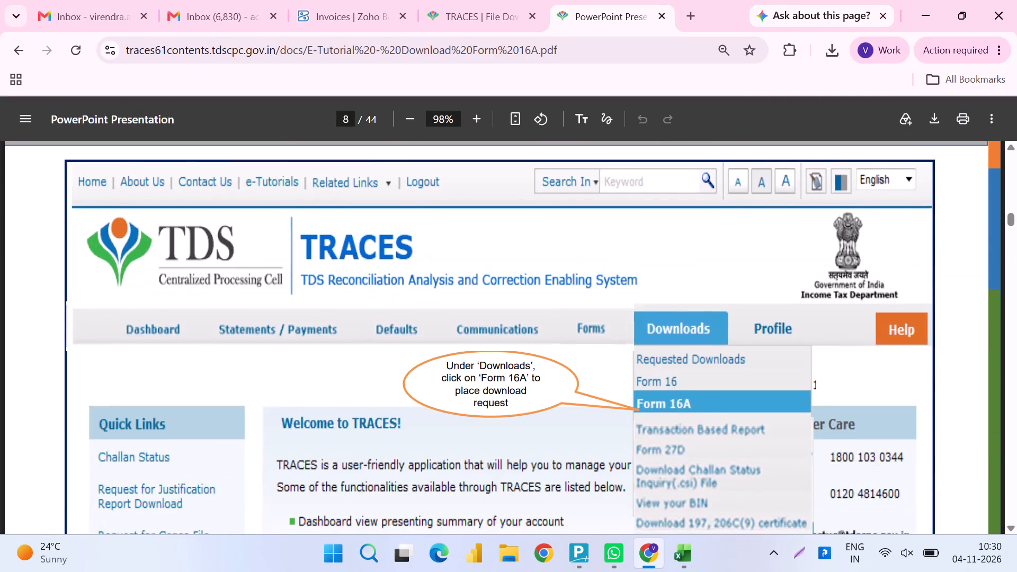
{"action": "scroll", "coordinate": [545, 398], "scroll_direction": "down", "scroll_amount": 14}
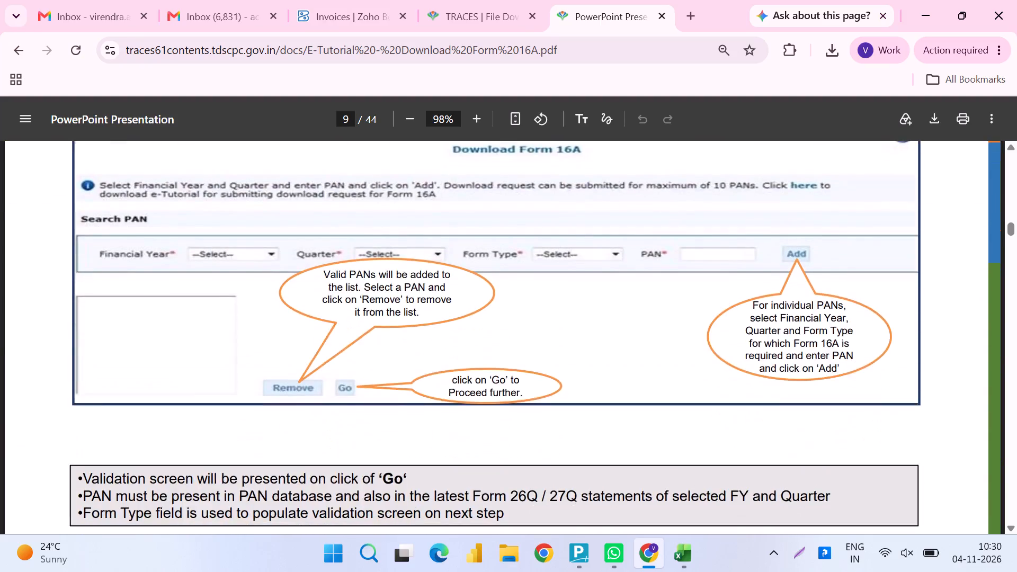
{"action": "scroll", "coordinate": [545, 398], "scroll_direction": "down", "scroll_amount": 5}
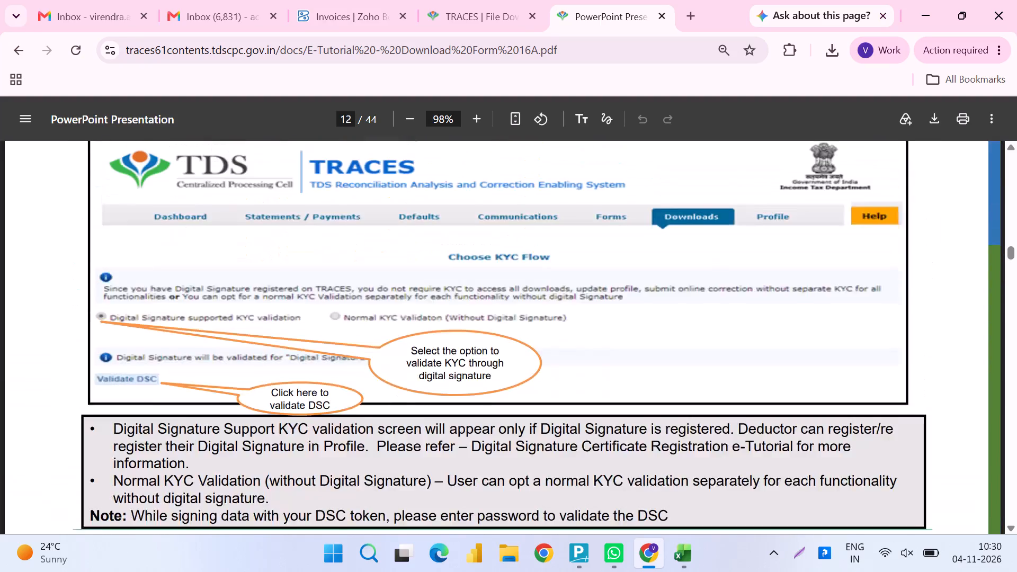
{"action": "scroll", "coordinate": [545, 398], "scroll_direction": "down", "scroll_amount": 16}
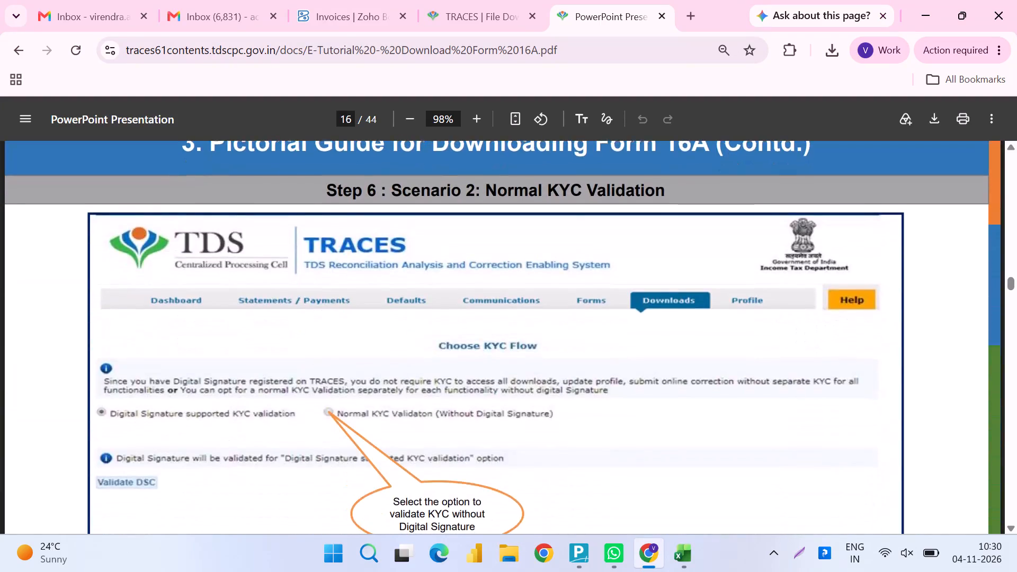
{"action": "scroll", "coordinate": [545, 398], "scroll_direction": "down", "scroll_amount": 19}
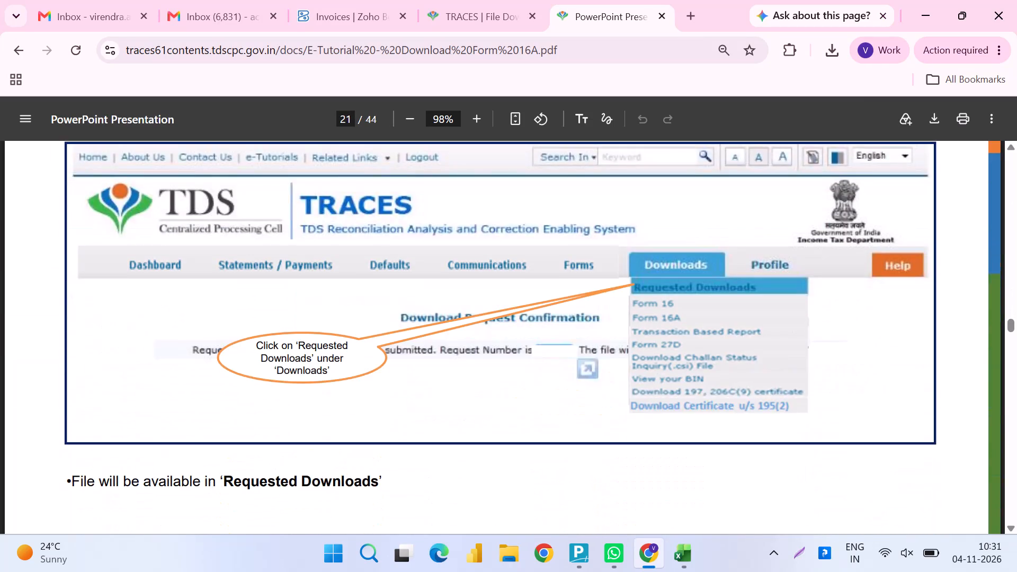
{"action": "scroll", "coordinate": [545, 398], "scroll_direction": "down", "scroll_amount": 9}
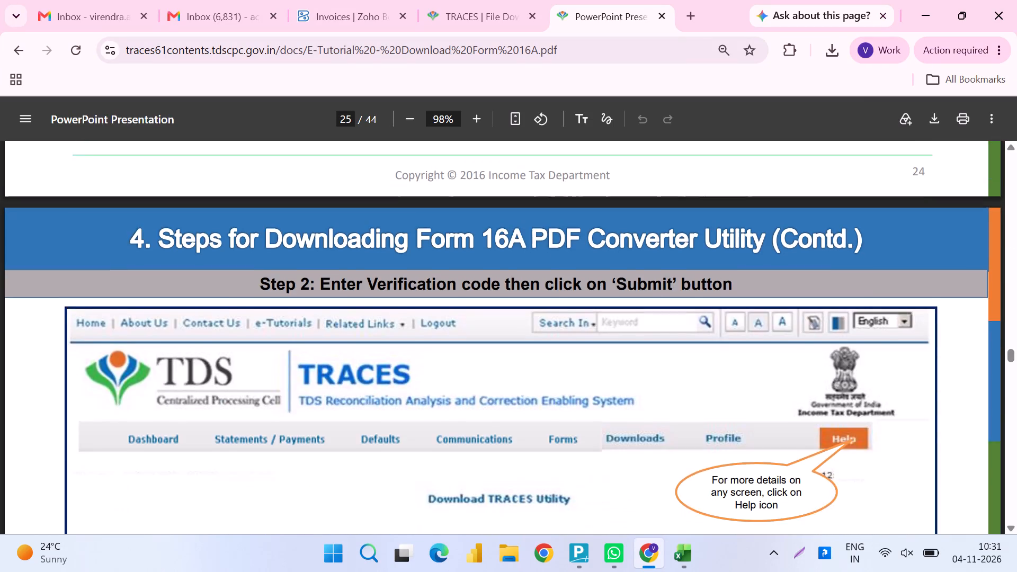
{"action": "scroll", "coordinate": [545, 398], "scroll_direction": "down", "scroll_amount": 3}
{"action": "scroll", "coordinate": [545, 398], "scroll_direction": "up", "scroll_amount": 1}
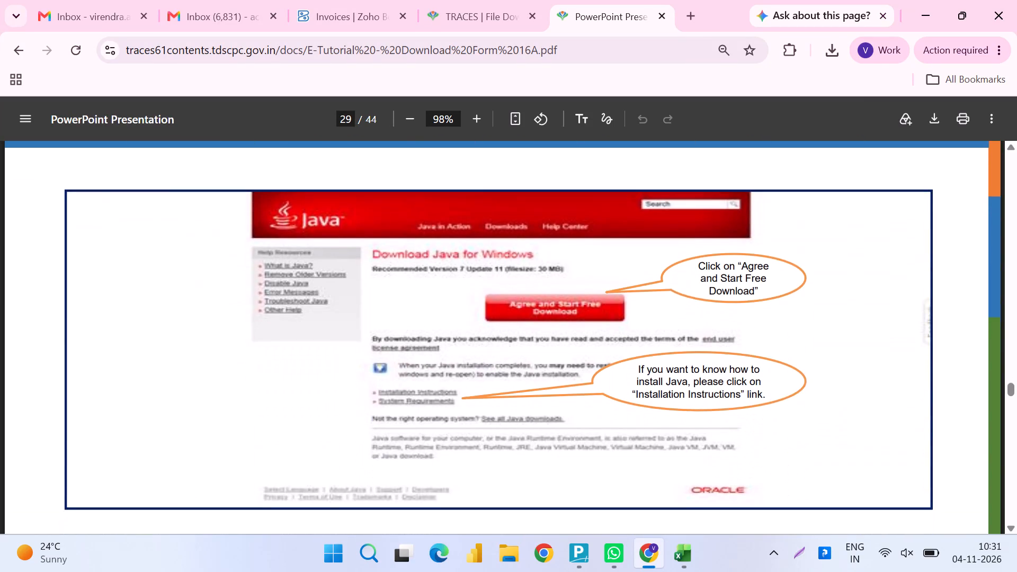
{"action": "scroll", "coordinate": [545, 398], "scroll_direction": "up", "scroll_amount": 1}
{"action": "scroll", "coordinate": [545, 398], "scroll_direction": "down", "scroll_amount": 1}
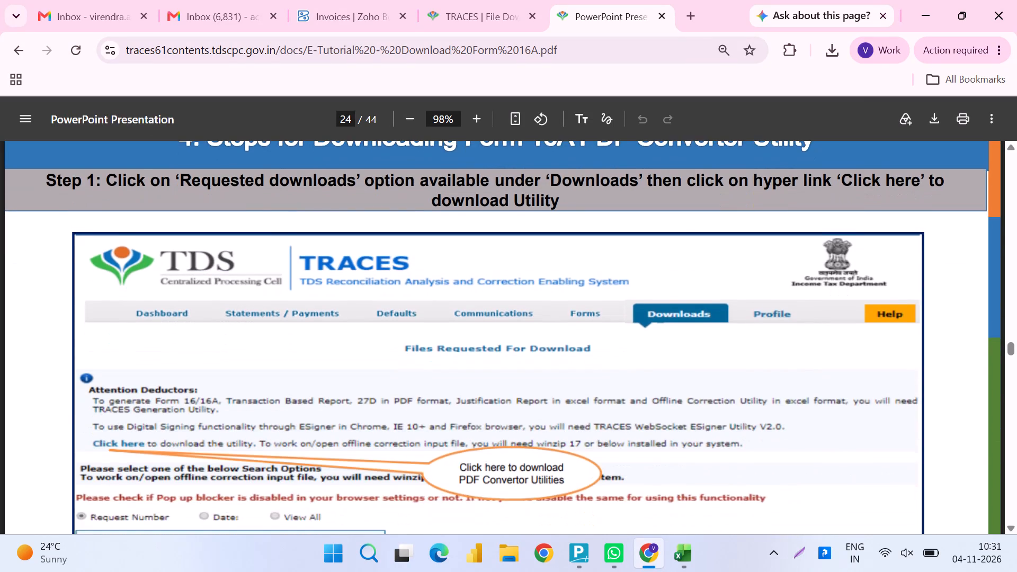
Check Step 1 of the Form 16A e-tutorial and open the TRACES utility download page from the Requested Downloads page.
{"action": "scroll", "coordinate": [545, 398], "scroll_direction": "down", "scroll_amount": 3}
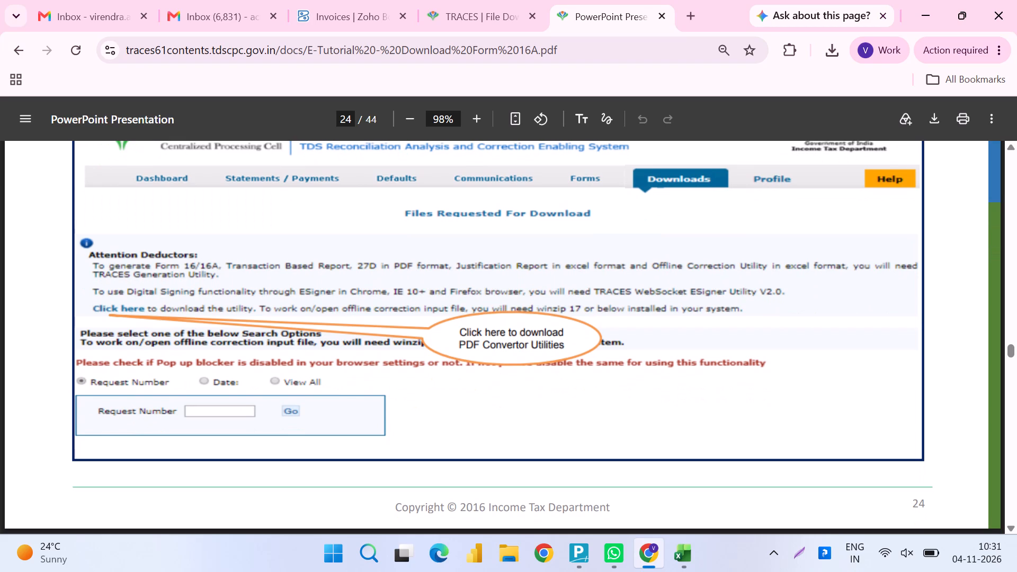
{"action": "left_click", "coordinate": [489, 0]}
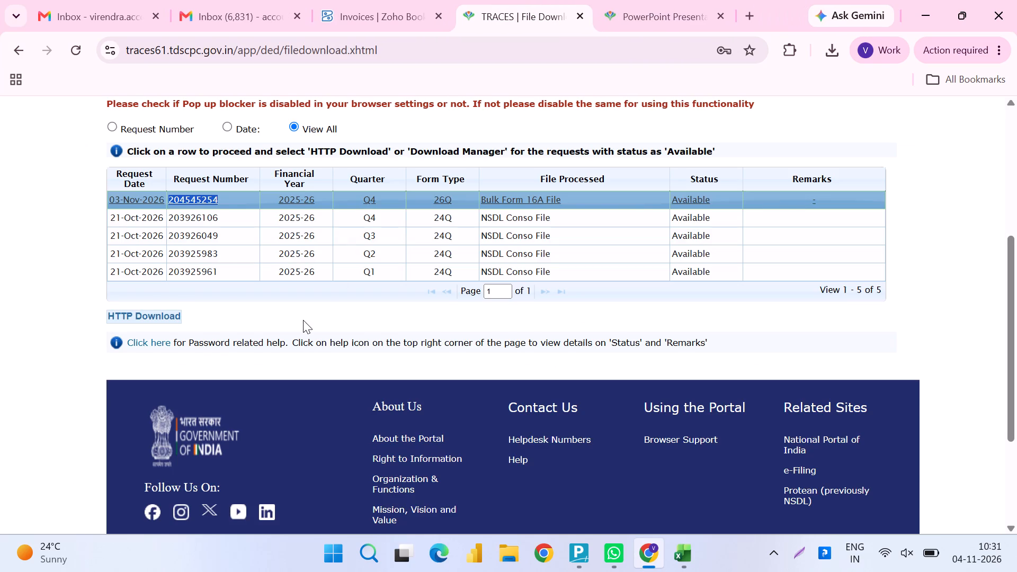
{"action": "scroll", "coordinate": [303, 320], "scroll_direction": "up", "scroll_amount": 4}
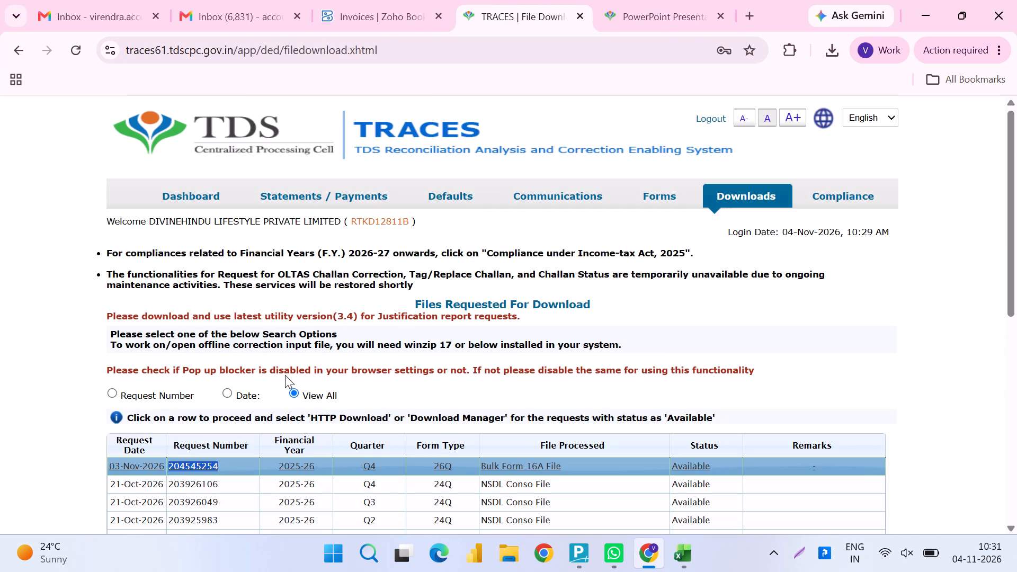
{"action": "left_click", "coordinate": [663, 0]}
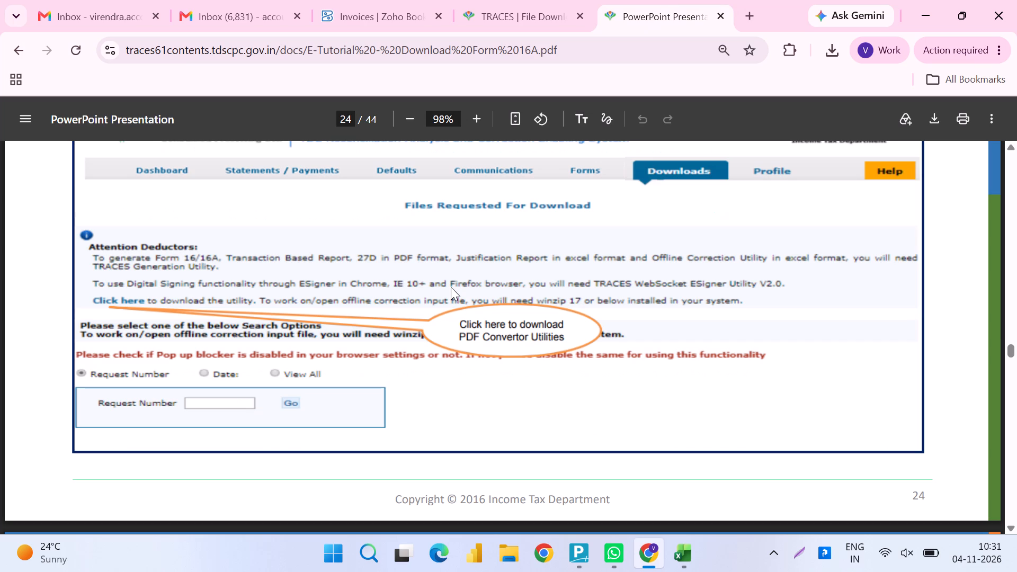
{"action": "scroll", "coordinate": [451, 287], "scroll_direction": "up", "scroll_amount": 1}
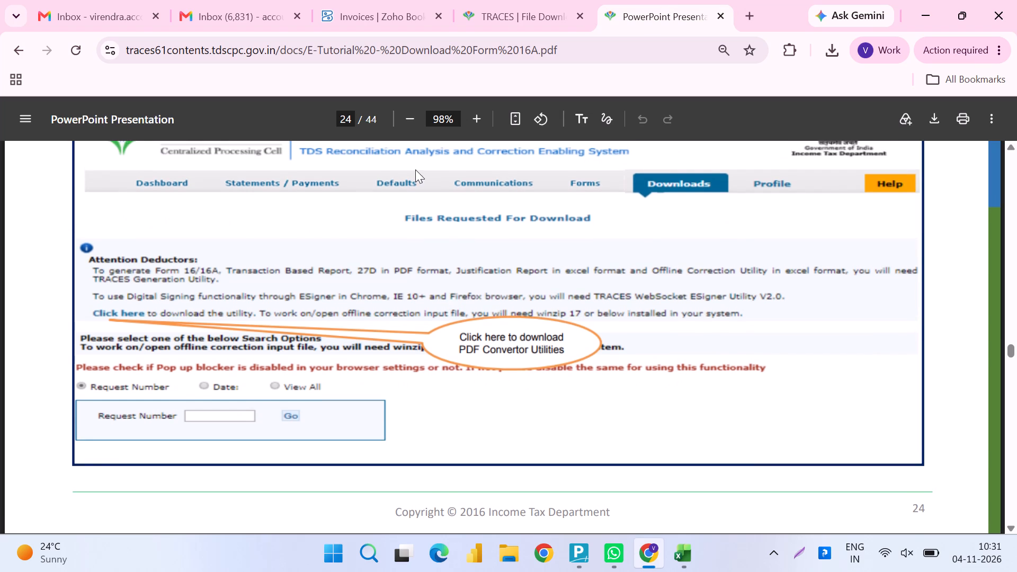
{"action": "left_click", "coordinate": [485, 0]}
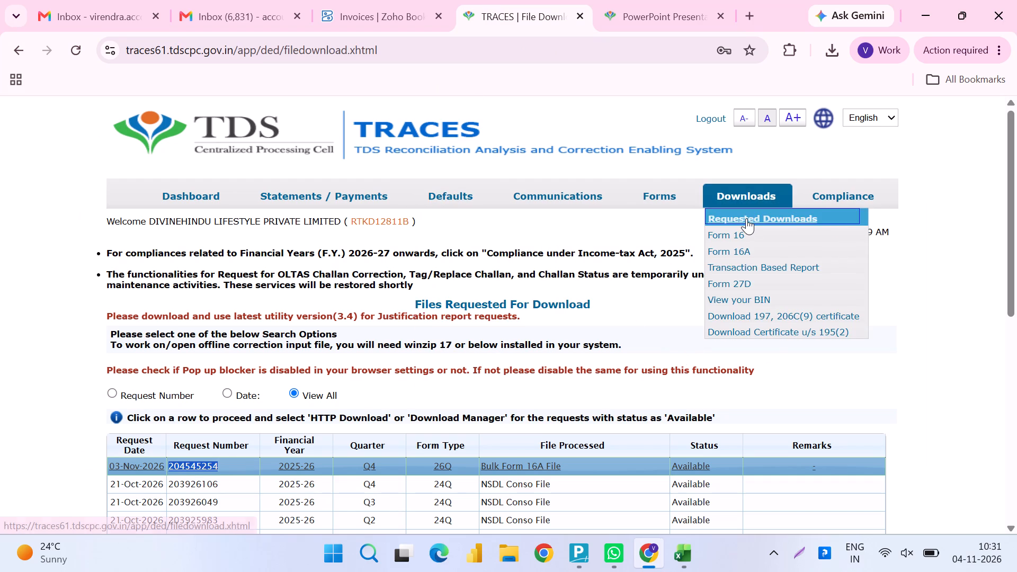
{"action": "left_click", "coordinate": [746, 218]}
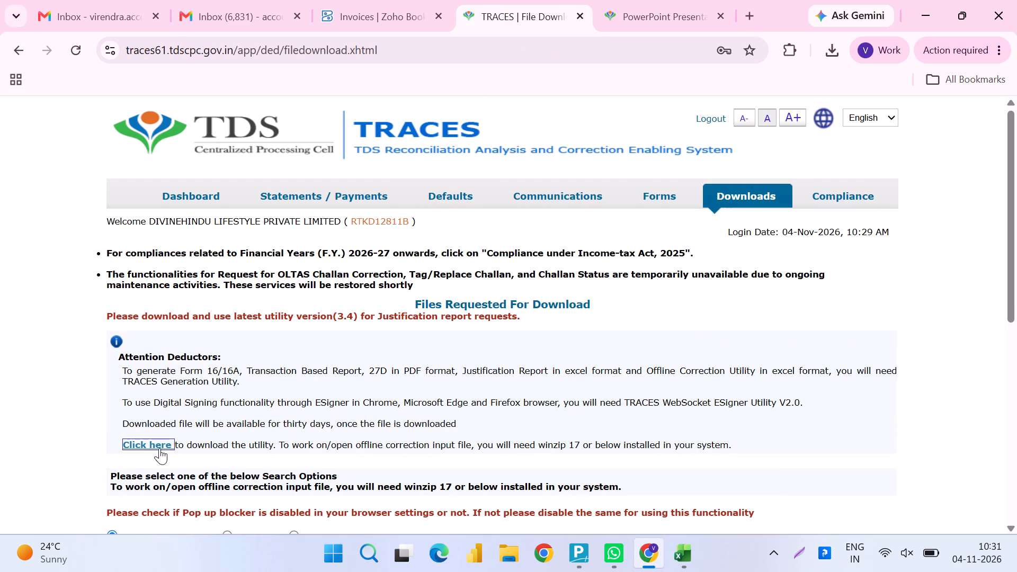
{"action": "left_click", "coordinate": [158, 449]}
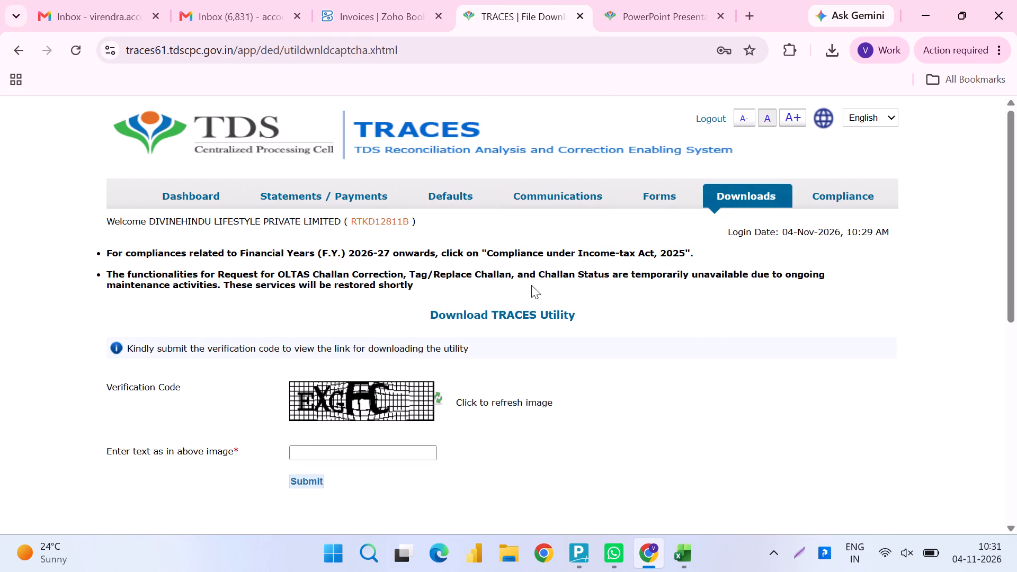
Read through the e-tutorial's pages on the steps for downloading the Form 16A PDF Converter Utility, including the Java setup.
{"action": "left_click", "coordinate": [710, 0]}
{"action": "scroll", "coordinate": [479, 403], "scroll_direction": "down", "scroll_amount": 4}
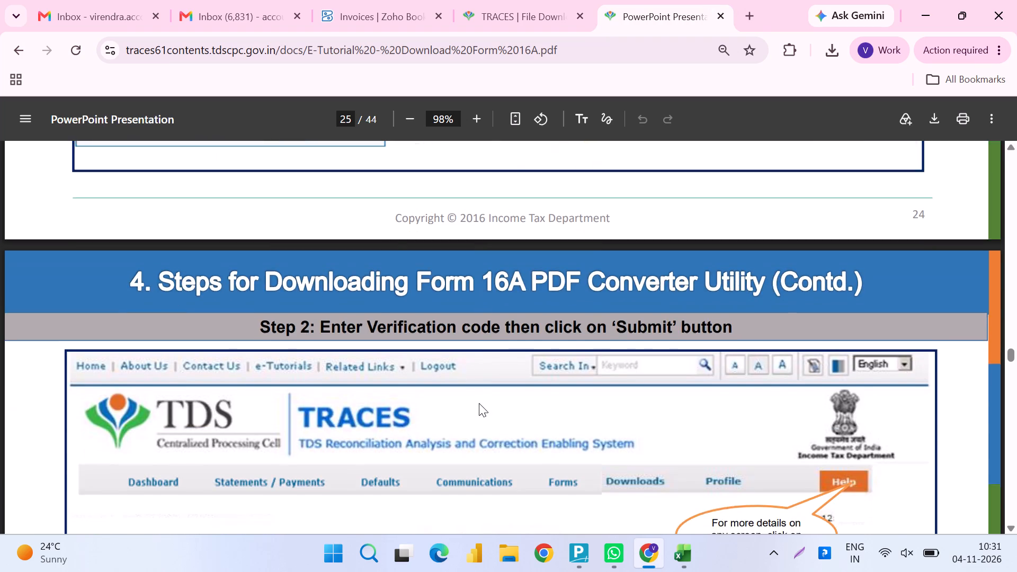
{"action": "scroll", "coordinate": [479, 403], "scroll_direction": "down", "scroll_amount": 8}
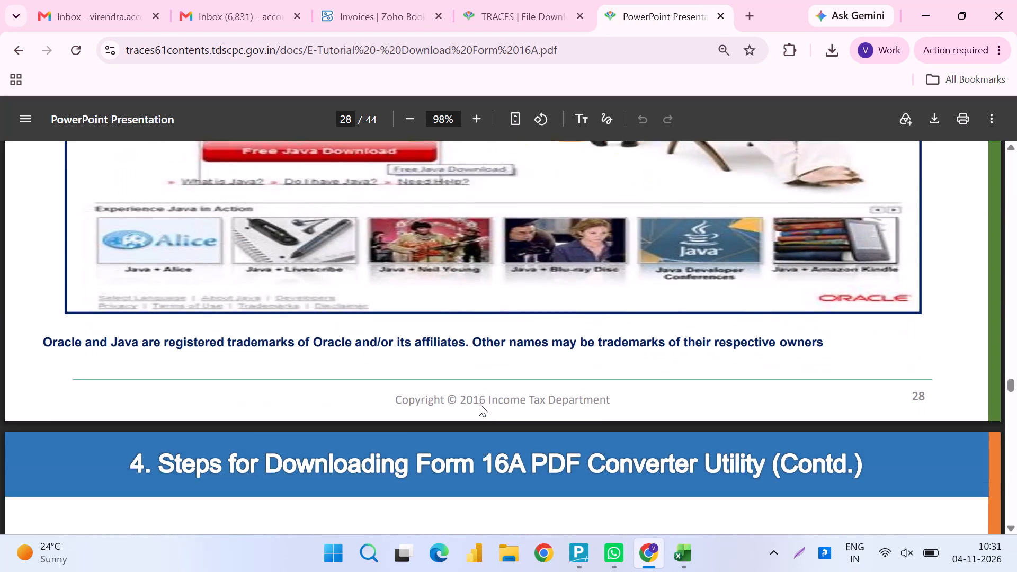
{"action": "scroll", "coordinate": [479, 403], "scroll_direction": "down", "scroll_amount": 4}
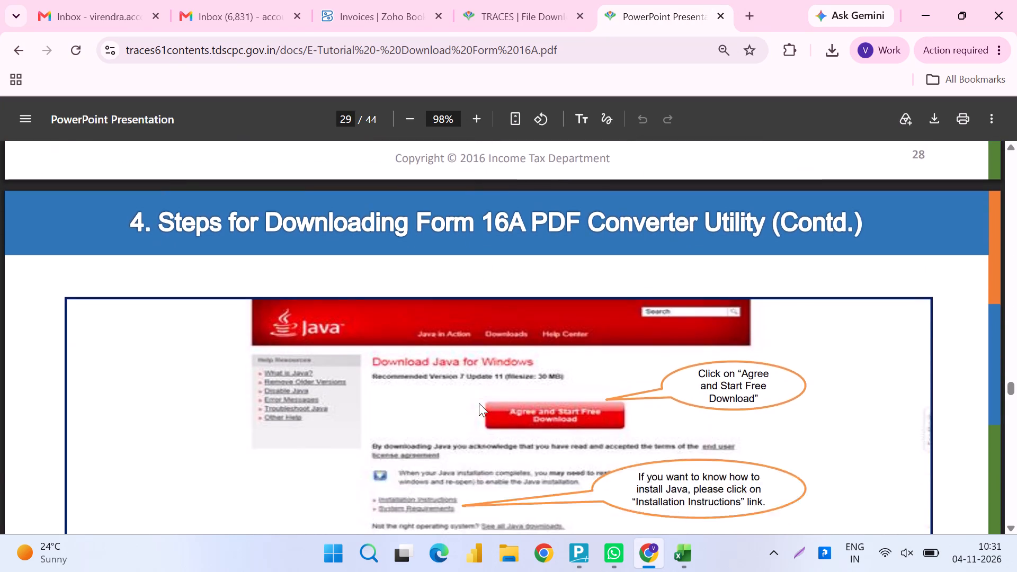
{"action": "scroll", "coordinate": [479, 403], "scroll_direction": "down", "scroll_amount": 8}
{"action": "scroll", "coordinate": [479, 403], "scroll_direction": "up", "scroll_amount": 1}
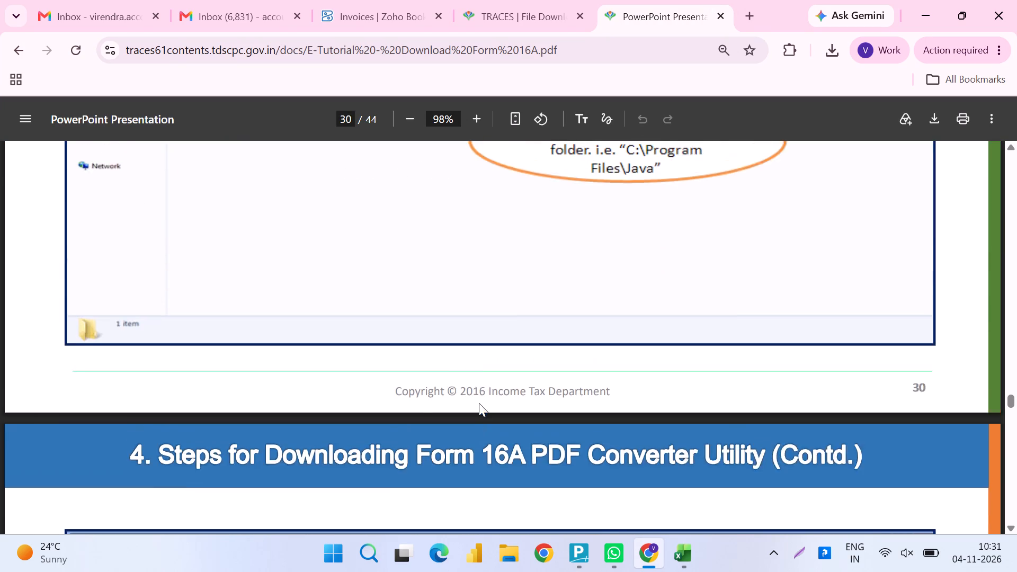
{"action": "scroll", "coordinate": [479, 403], "scroll_direction": "up", "scroll_amount": 4}
{"action": "scroll", "coordinate": [479, 403], "scroll_direction": "down", "scroll_amount": 2}
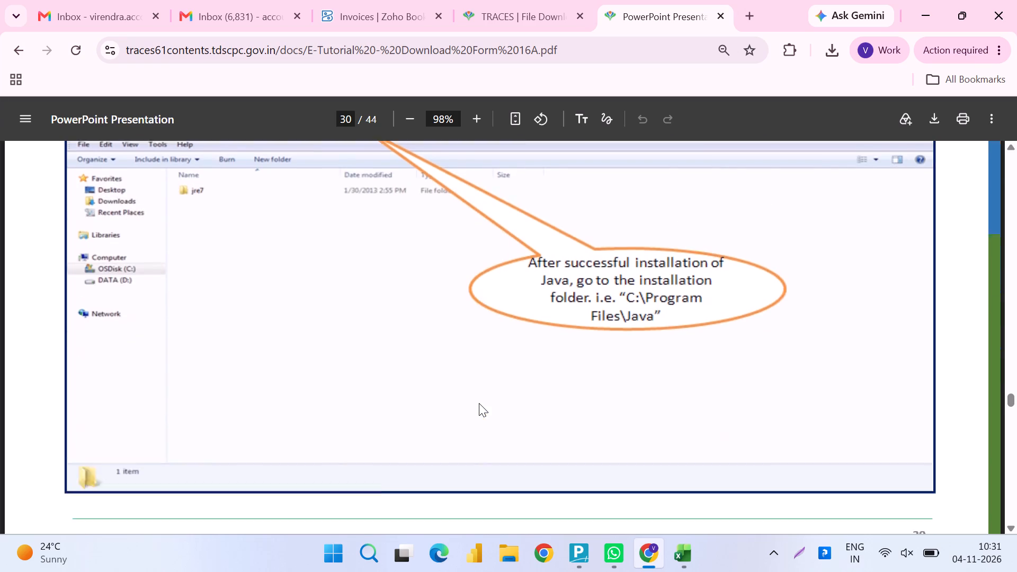
{"action": "scroll", "coordinate": [479, 403], "scroll_direction": "down", "scroll_amount": 12}
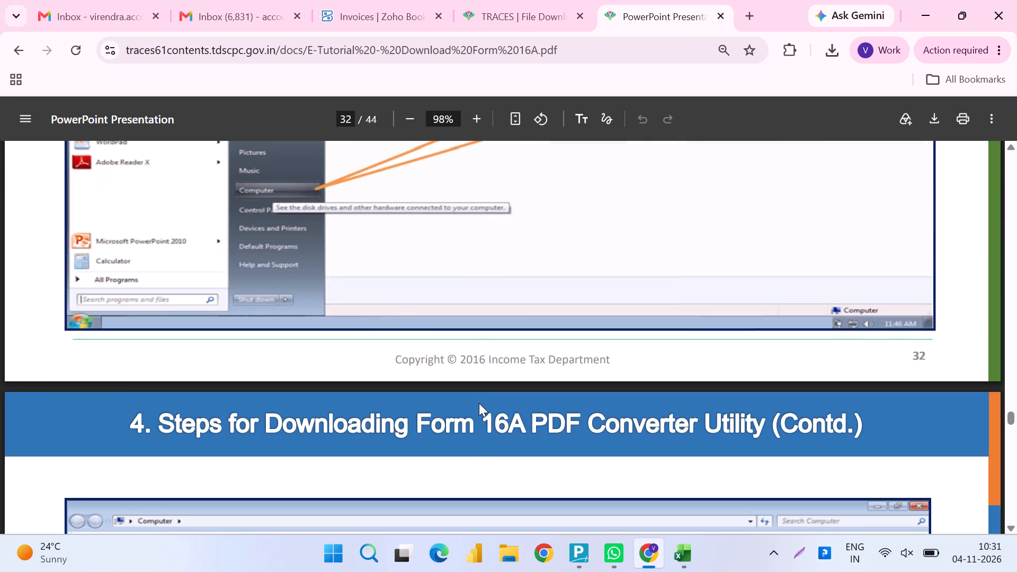
{"action": "scroll", "coordinate": [479, 403], "scroll_direction": "down", "scroll_amount": 3}
Submit the verification code shown in the image on the Download TRACES Utility page.
{"action": "left_click", "coordinate": [549, 0]}
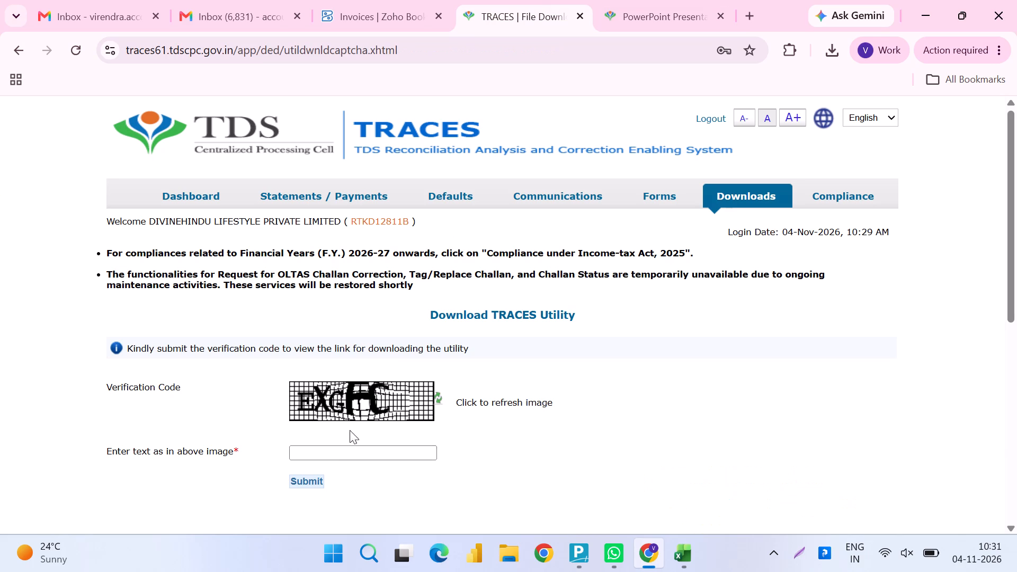
{"action": "left_click", "coordinate": [336, 451]}
{"action": "key", "text": "shift+e"}
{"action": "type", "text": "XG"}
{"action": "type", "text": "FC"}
{"action": "left_click", "coordinate": [319, 480]}
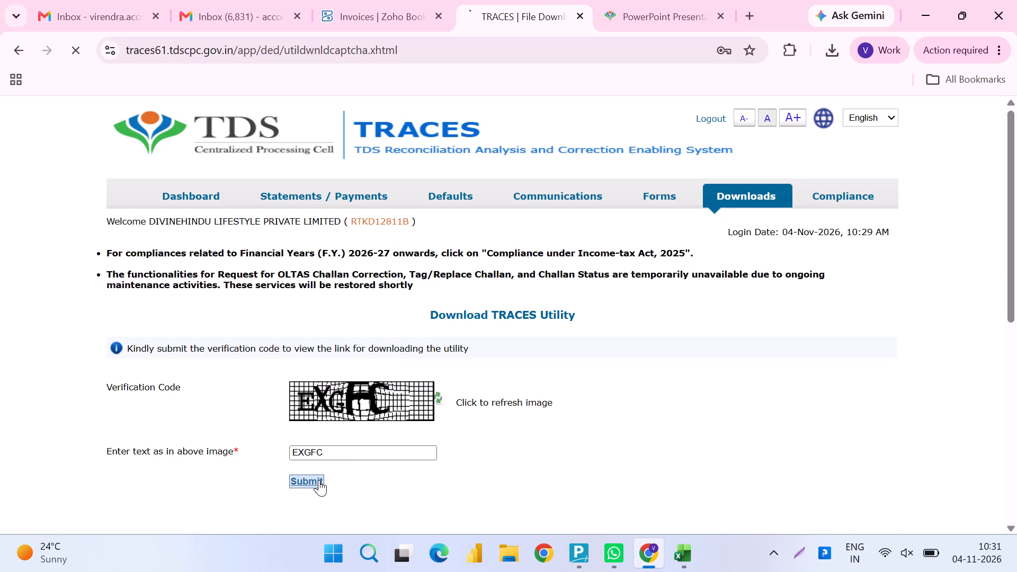
Check the e-tutorial's Step 3 and download TRACES-PDF-CONVERTER V 2.1 L for Form 16 Part-A/16A.
{"action": "left_click", "coordinate": [712, 0]}
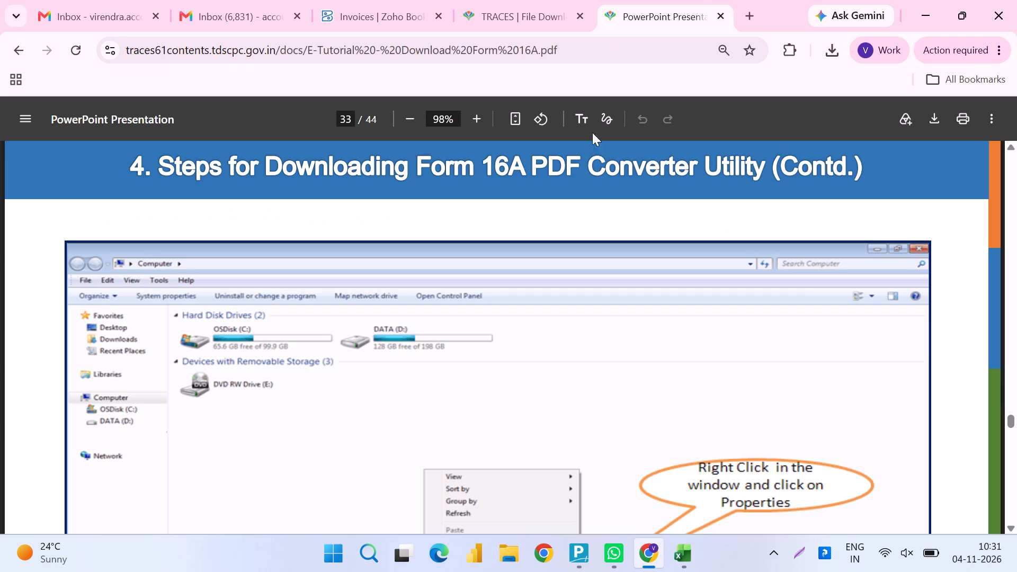
{"action": "scroll", "coordinate": [496, 212], "scroll_direction": "up", "scroll_amount": 20}
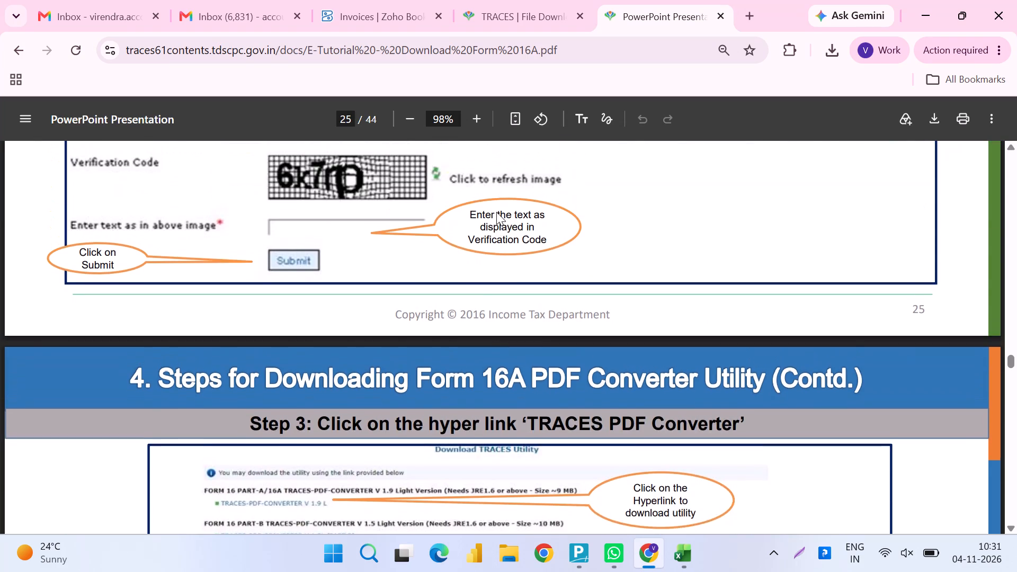
{"action": "scroll", "coordinate": [496, 212], "scroll_direction": "up", "scroll_amount": 1}
{"action": "left_click", "coordinate": [532, 0]}
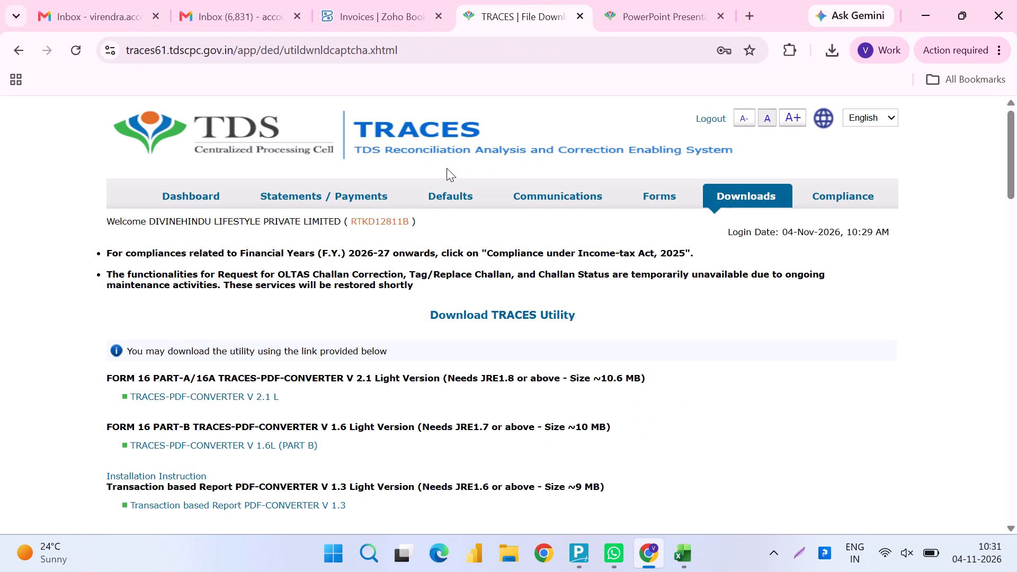
{"action": "left_click", "coordinate": [250, 398]}
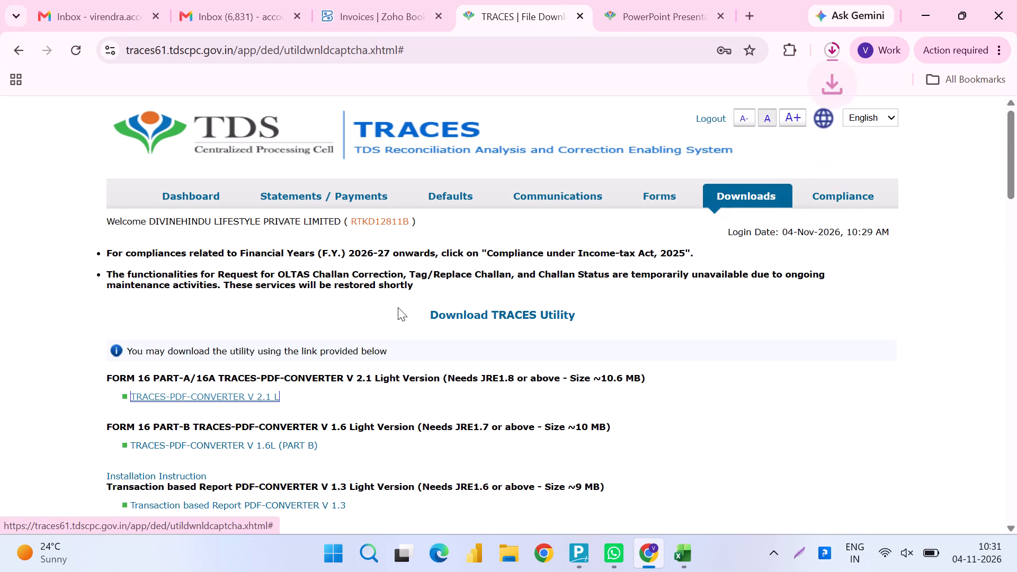
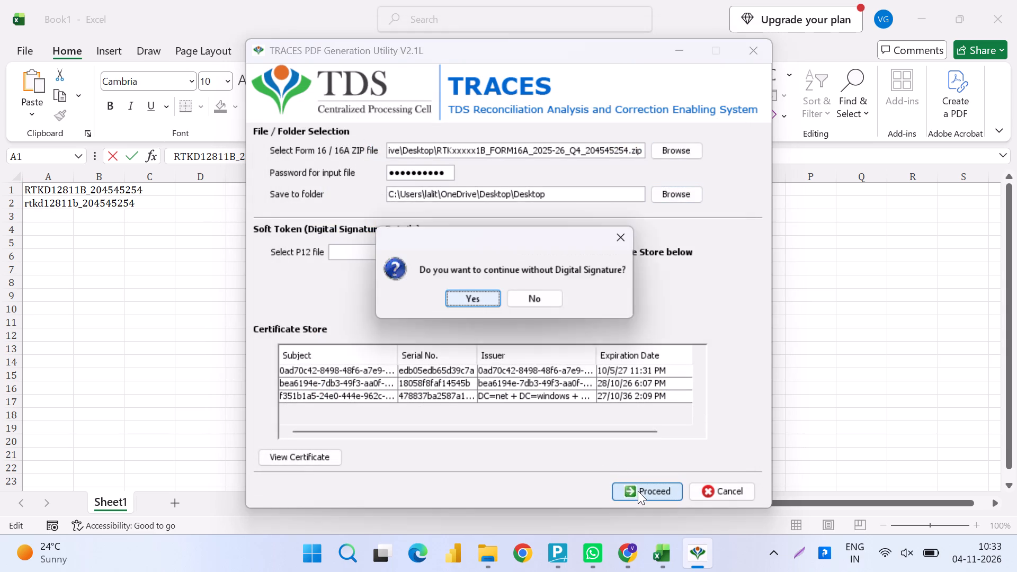
Generate the Form 16A PDFs without a digital signature and close the TRACES PDF Generation Utility once processing ends.
{"action": "left_click", "coordinate": [493, 299]}
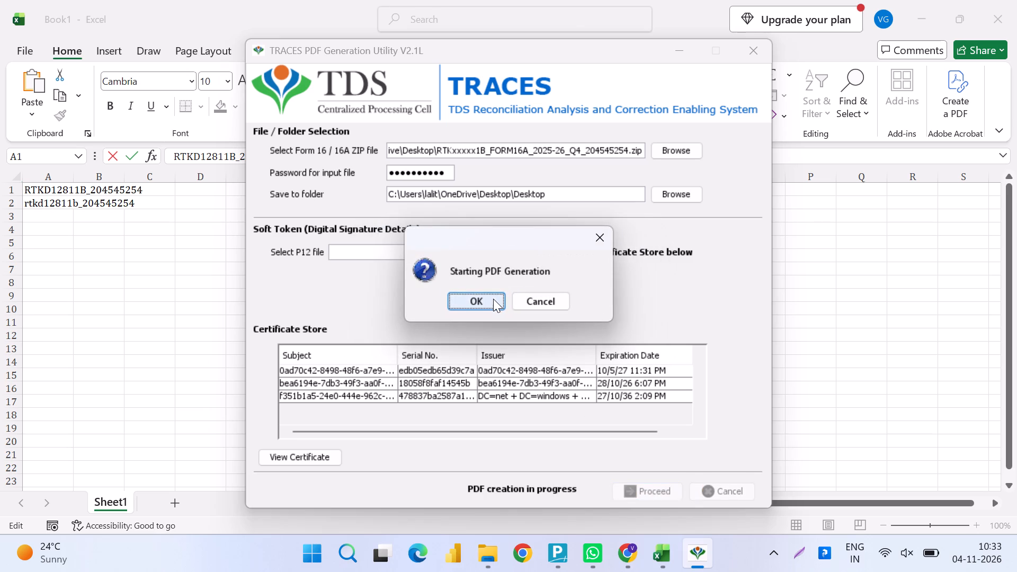
{"action": "left_click", "coordinate": [493, 299]}
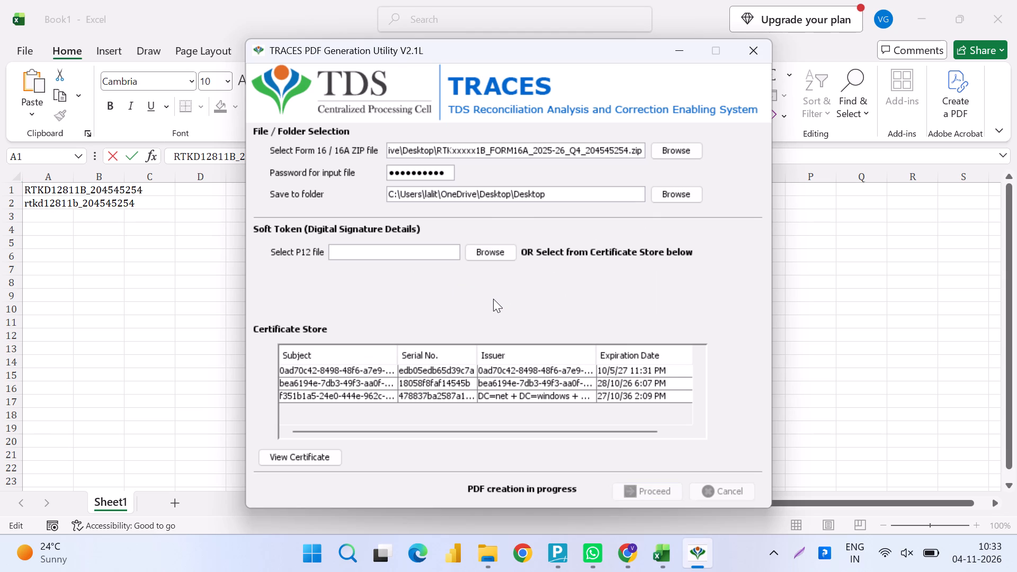
{"action": "key", "text": "Return"}
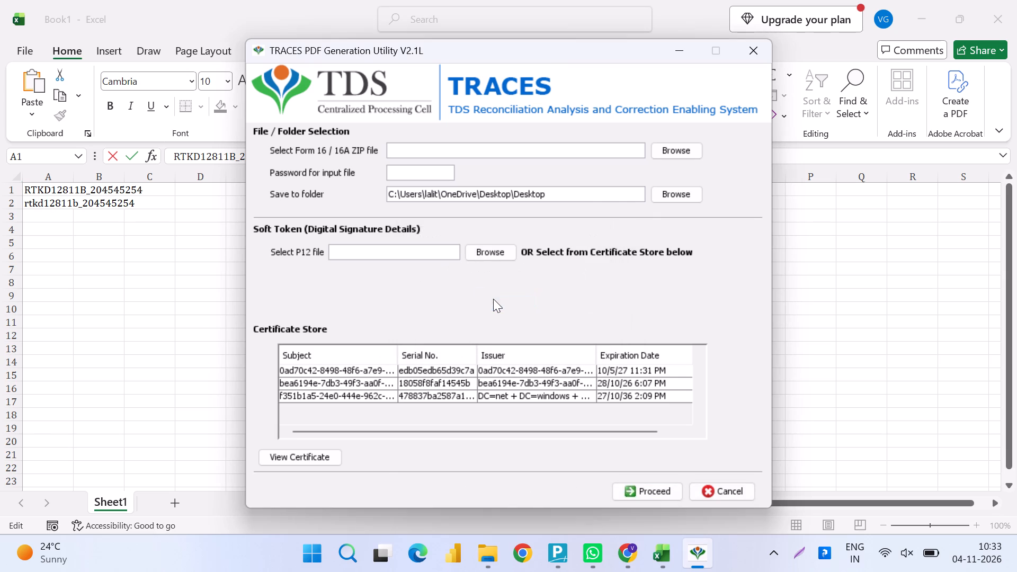
{"action": "left_click", "coordinate": [775, 51]}
{"action": "left_click", "coordinate": [756, 48]}
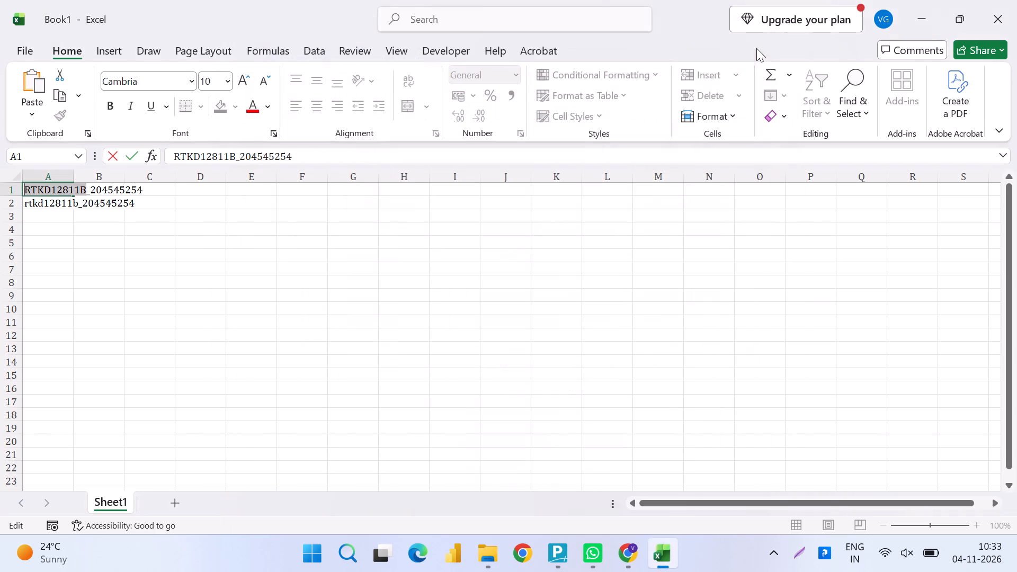
Close the Book1 workbook in Excel without saving its changes.
{"action": "left_click", "coordinate": [1016, 0]}
{"action": "key", "text": "Tab"}
{"action": "key", "text": "Tab"}
{"action": "key", "text": "Tab"}
{"action": "key", "text": "Tab"}
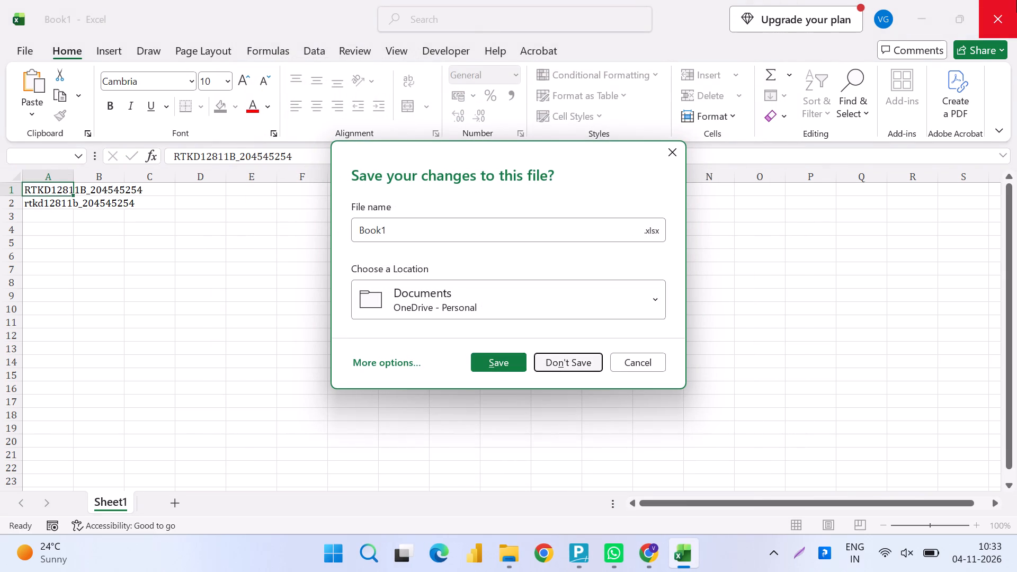